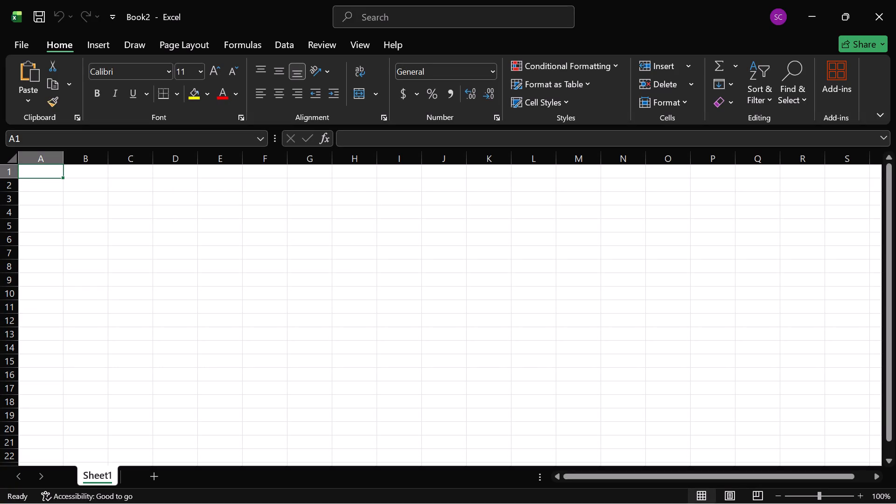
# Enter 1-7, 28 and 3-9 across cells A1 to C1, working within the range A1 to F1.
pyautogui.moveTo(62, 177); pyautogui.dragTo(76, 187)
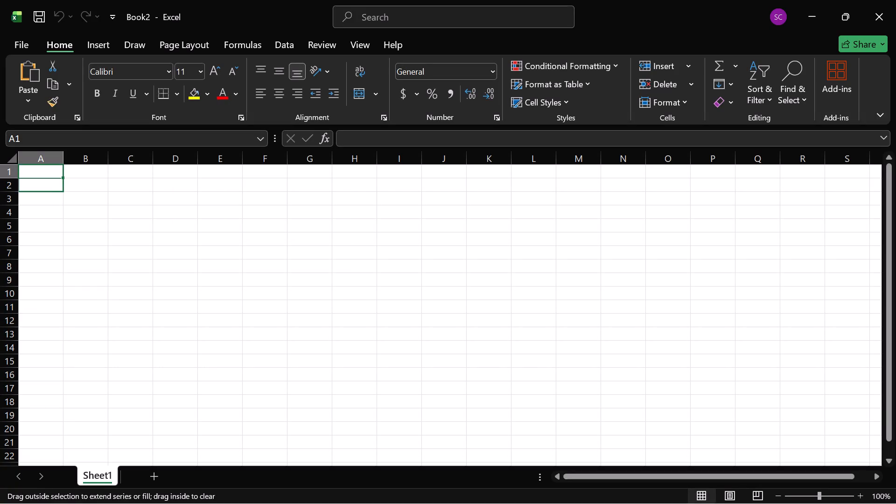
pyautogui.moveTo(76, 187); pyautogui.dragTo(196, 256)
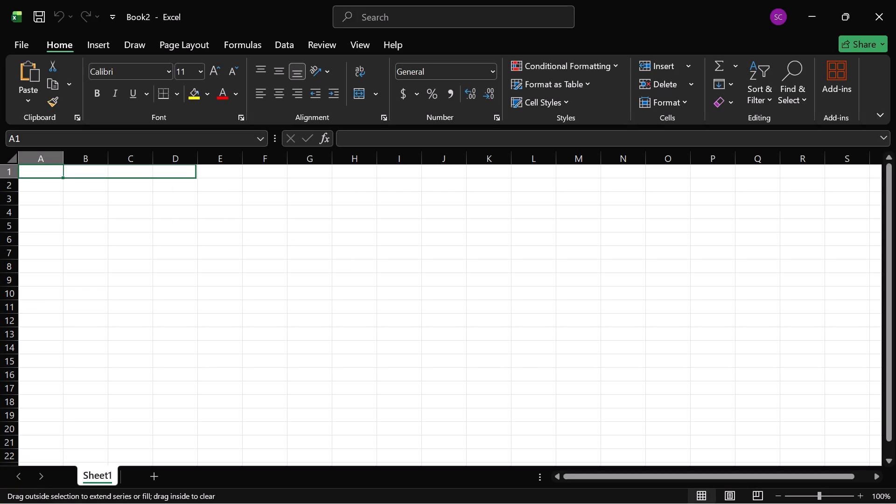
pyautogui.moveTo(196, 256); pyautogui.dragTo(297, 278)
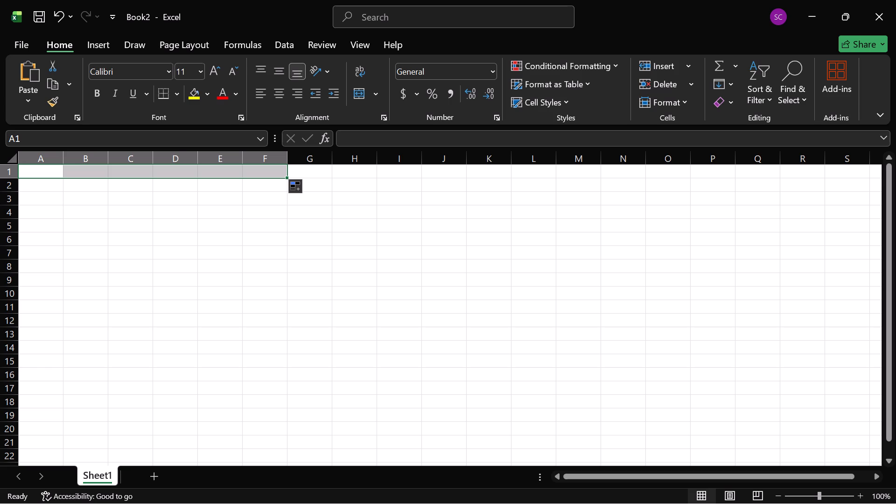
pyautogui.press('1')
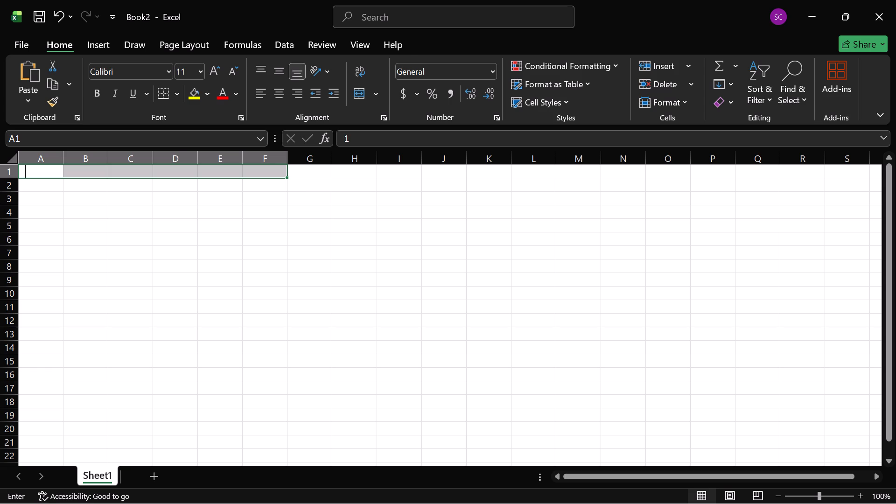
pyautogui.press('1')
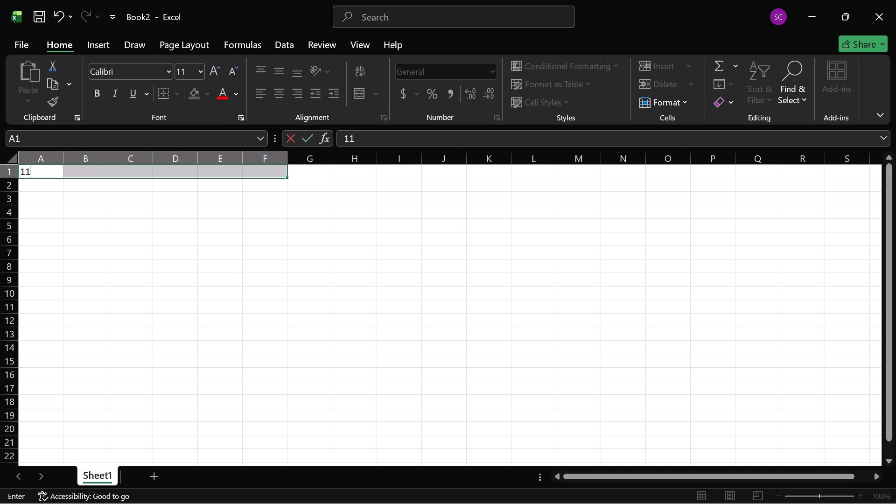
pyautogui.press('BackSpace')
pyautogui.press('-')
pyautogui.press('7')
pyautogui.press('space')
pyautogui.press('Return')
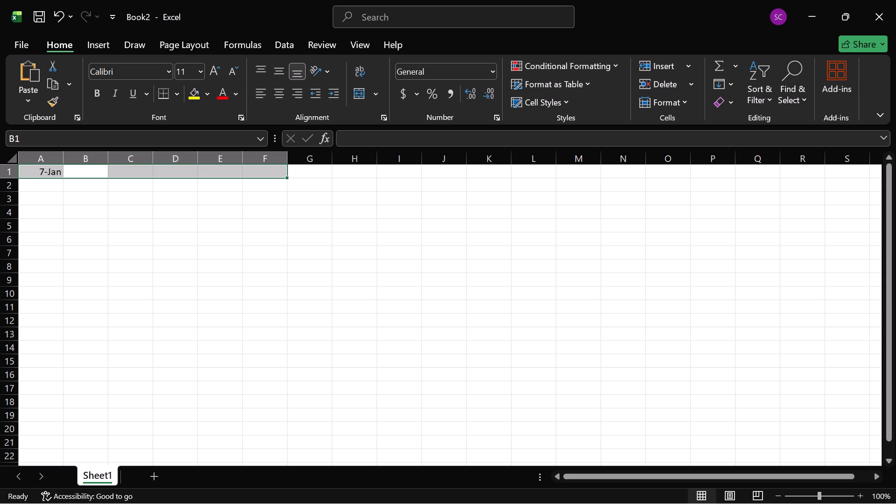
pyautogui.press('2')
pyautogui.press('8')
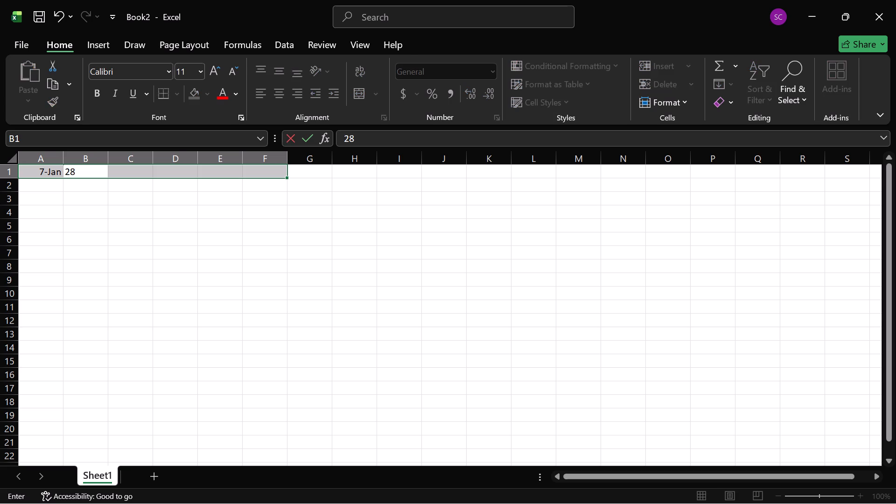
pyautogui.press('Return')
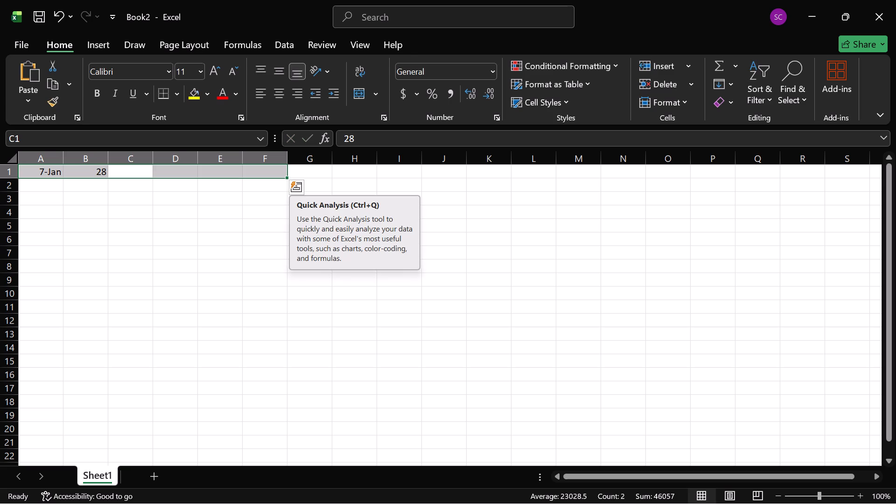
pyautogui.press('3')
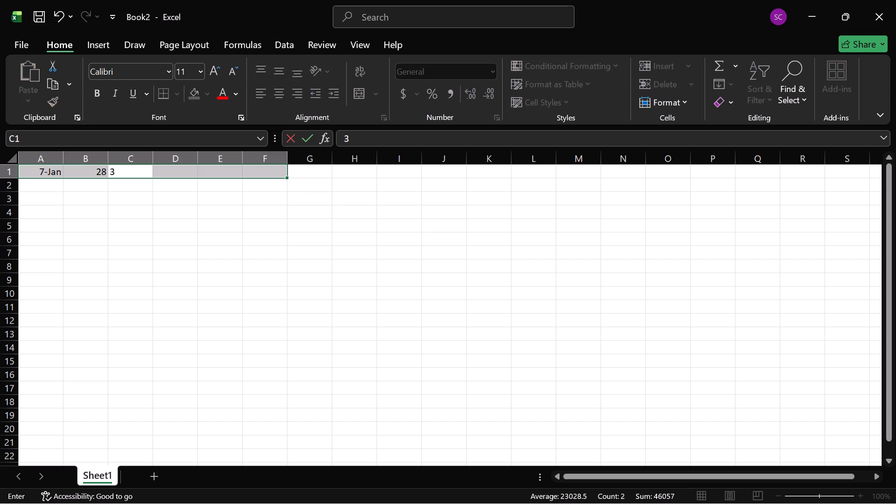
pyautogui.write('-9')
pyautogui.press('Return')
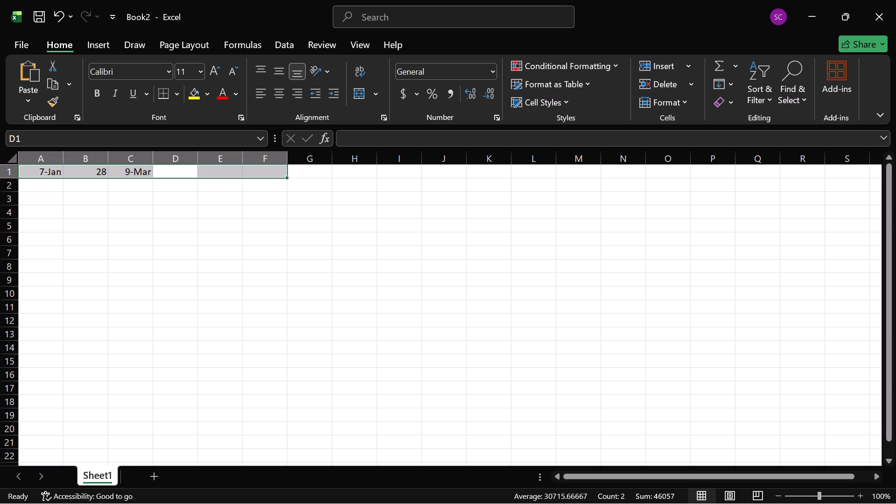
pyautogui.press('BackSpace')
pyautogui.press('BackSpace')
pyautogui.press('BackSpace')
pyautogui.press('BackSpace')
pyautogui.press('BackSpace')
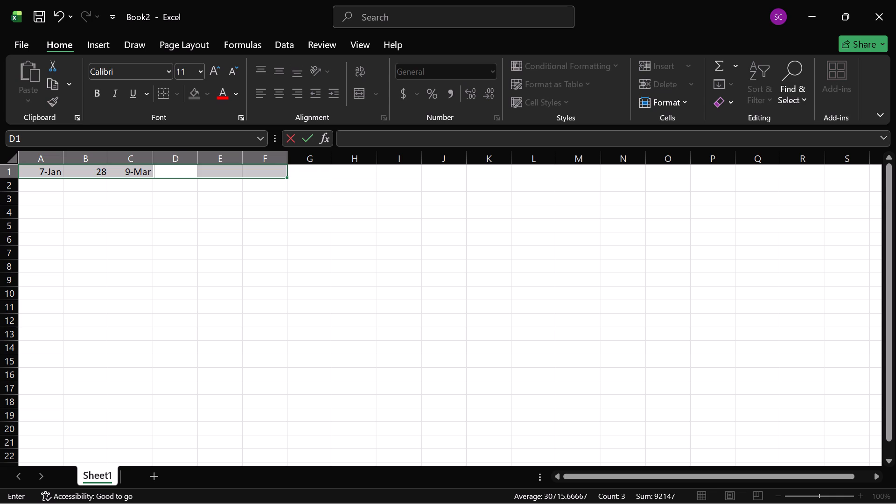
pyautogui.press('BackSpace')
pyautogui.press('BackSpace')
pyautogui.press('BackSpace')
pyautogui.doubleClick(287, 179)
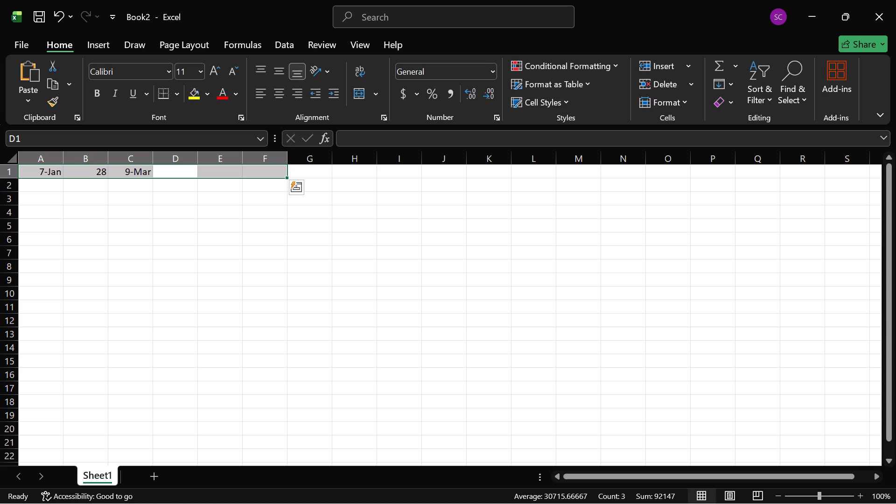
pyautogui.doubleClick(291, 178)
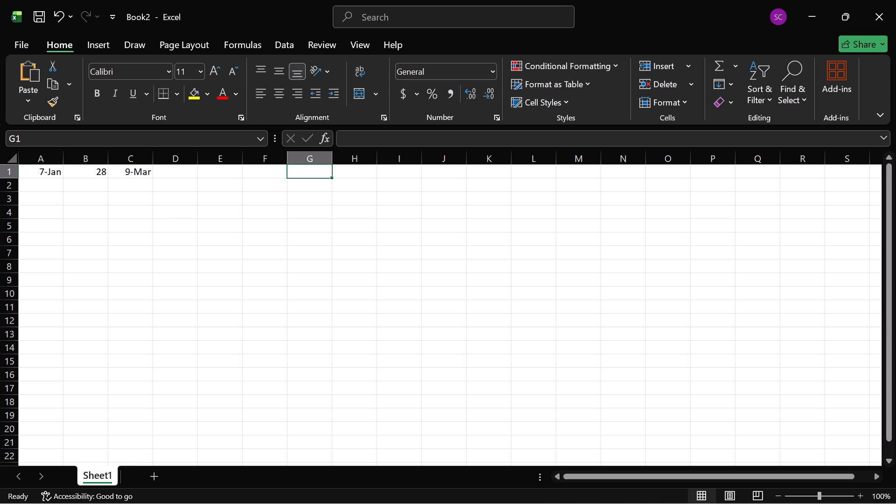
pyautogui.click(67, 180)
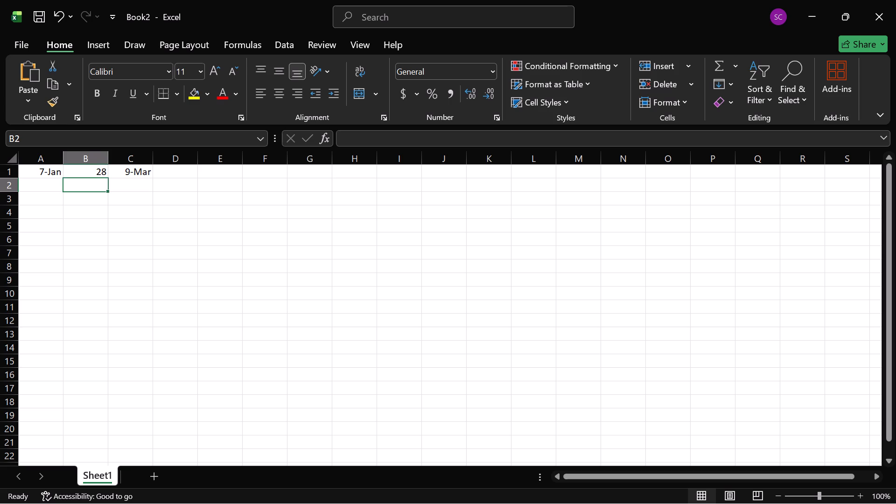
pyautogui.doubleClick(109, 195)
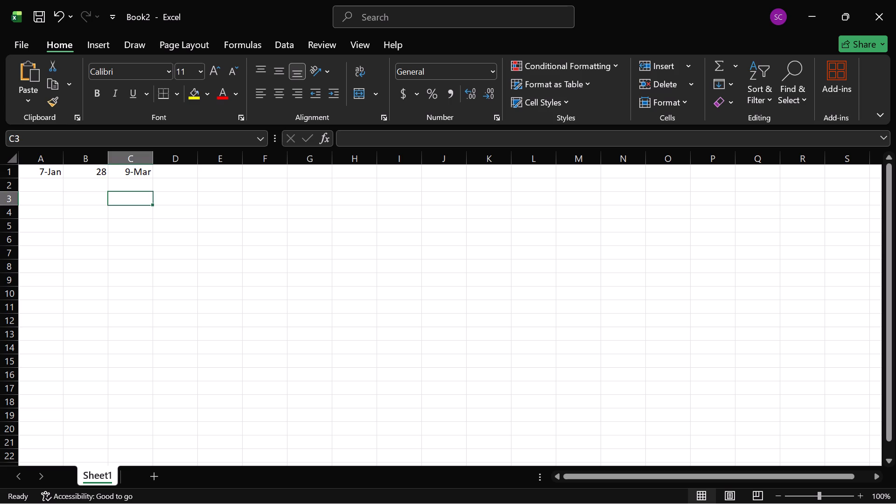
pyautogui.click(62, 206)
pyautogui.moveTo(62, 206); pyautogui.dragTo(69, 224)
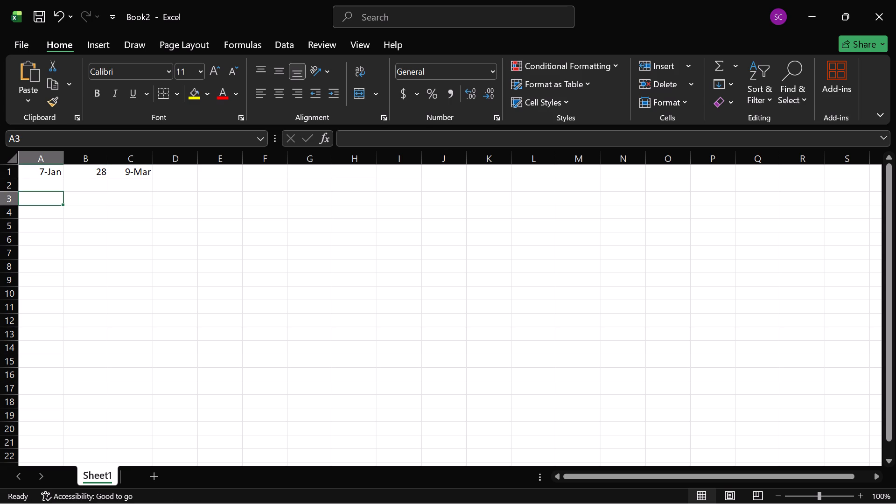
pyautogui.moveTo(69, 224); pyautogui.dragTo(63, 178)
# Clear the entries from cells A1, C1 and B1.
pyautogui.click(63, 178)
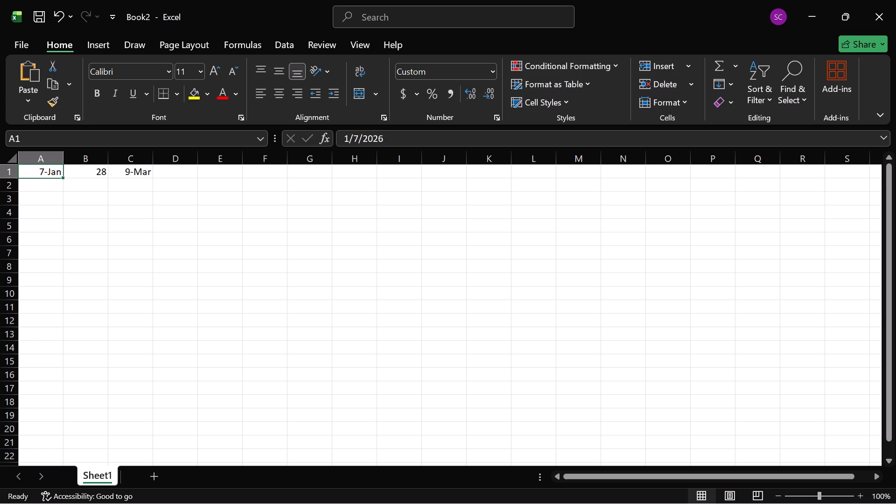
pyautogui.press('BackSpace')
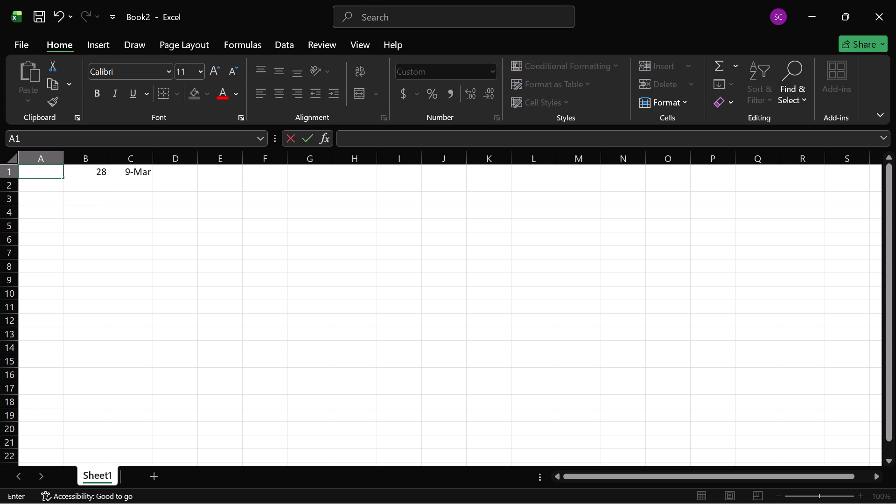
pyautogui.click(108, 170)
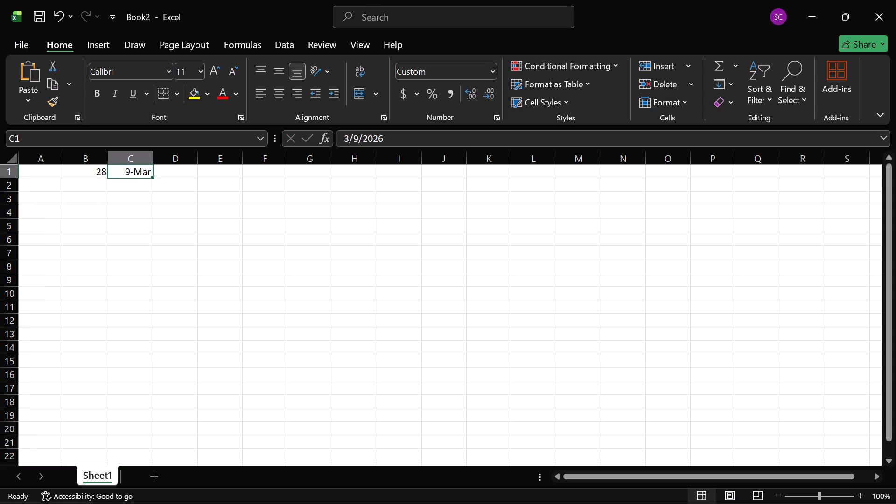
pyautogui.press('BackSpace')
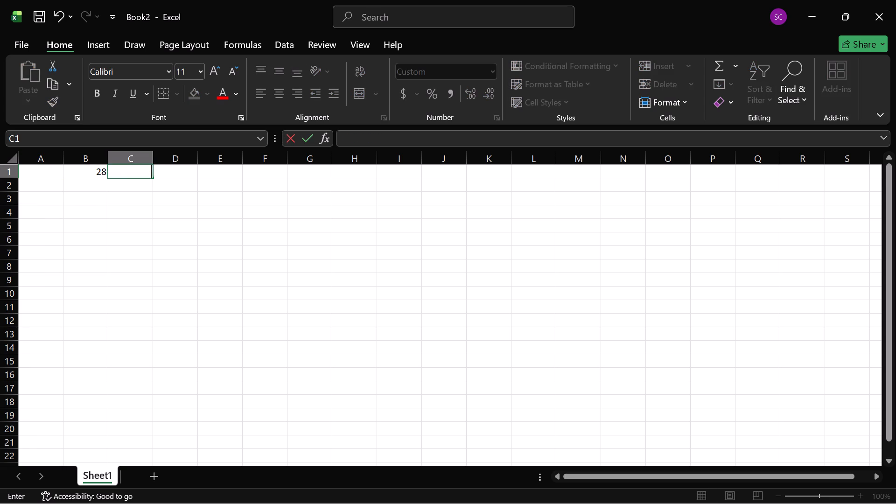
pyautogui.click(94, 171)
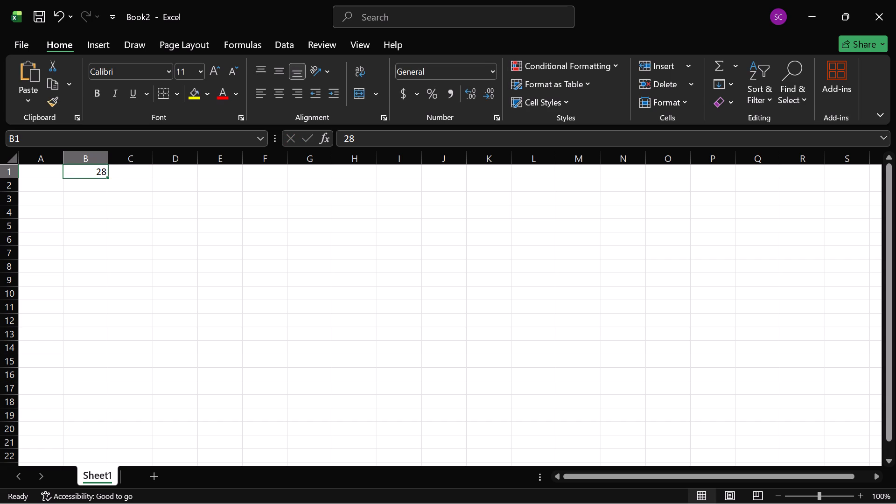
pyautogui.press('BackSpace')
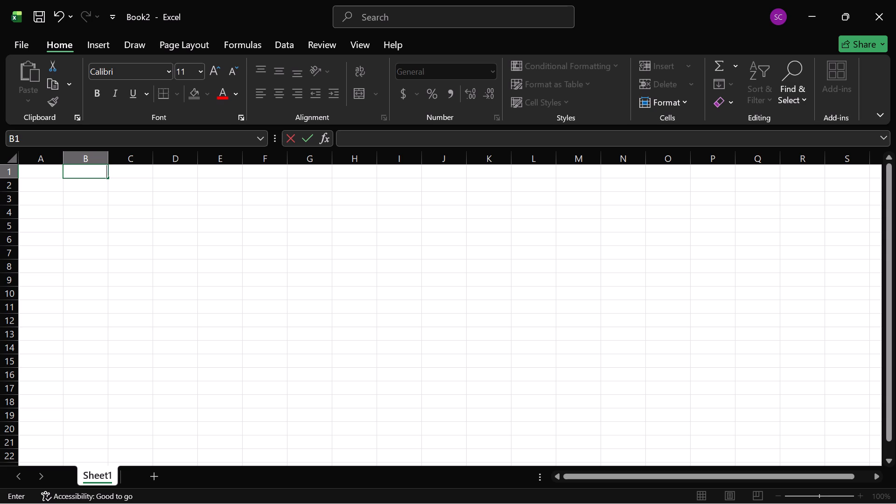
# List the names kilonzo, matayo, kelvin and hildah down column A in cells A1 to A4.
pyautogui.click(31, 174)
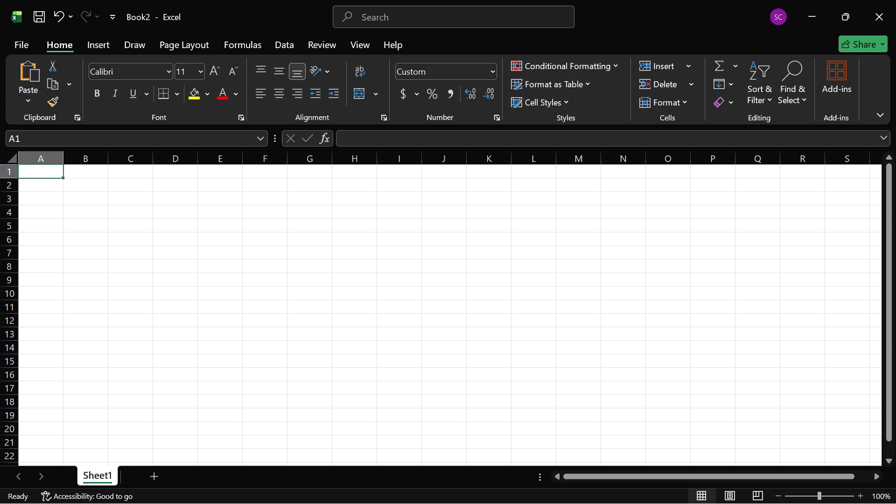
pyautogui.write('kilon')
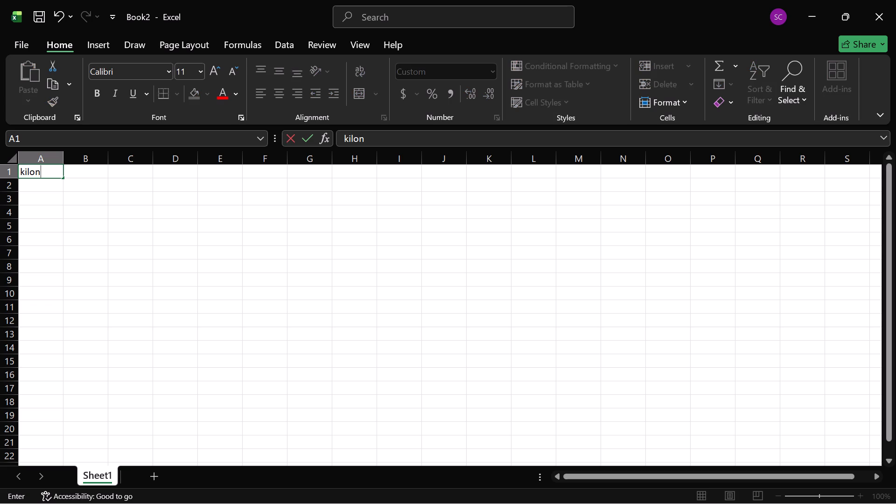
pyautogui.write('zo')
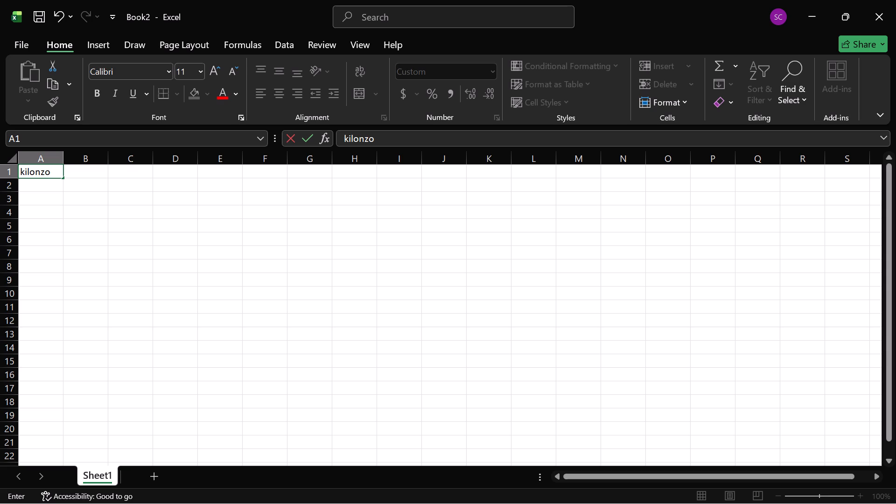
pyautogui.click(41, 191)
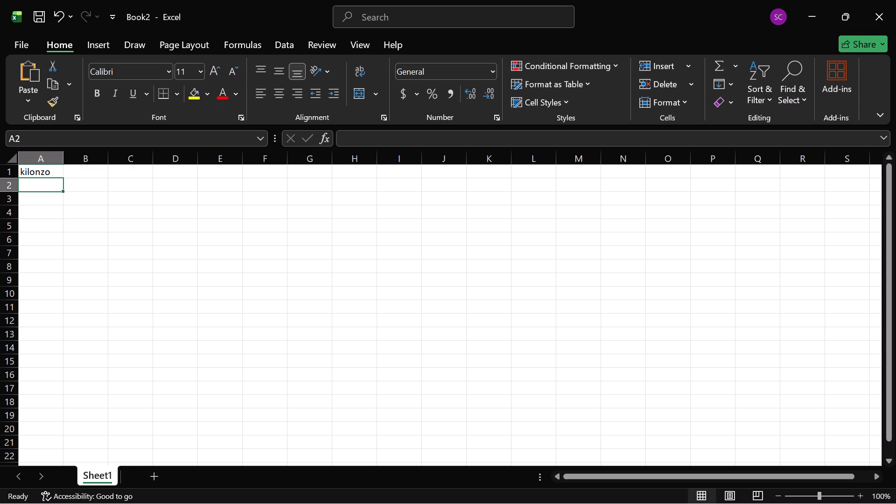
pyautogui.write('ma')
pyautogui.write('tayo')
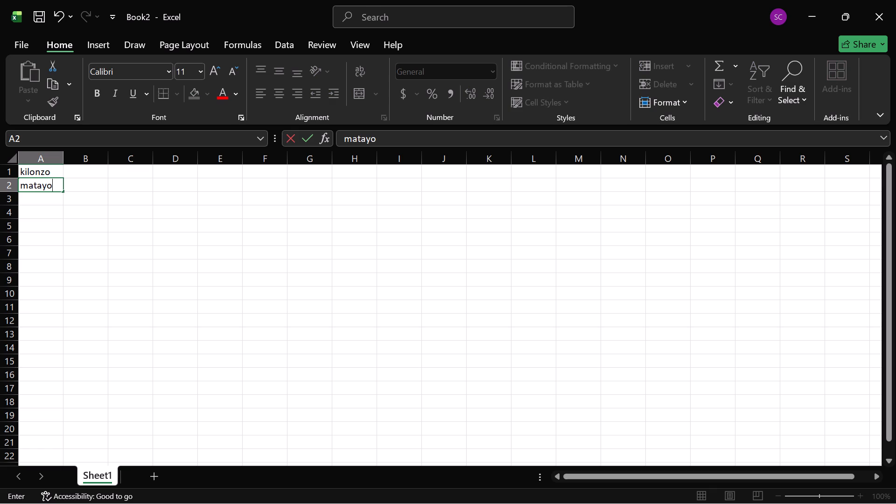
pyautogui.click(42, 197)
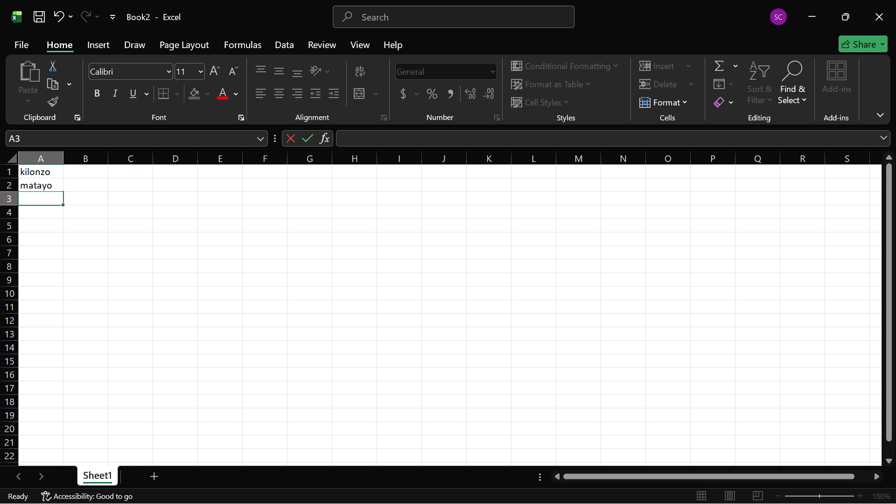
pyautogui.write('kel')
pyautogui.write('vin')
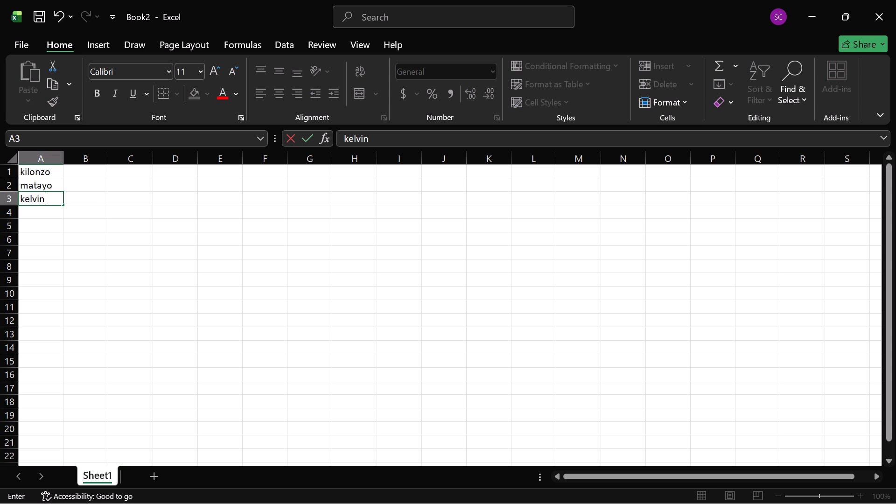
pyautogui.click(40, 212)
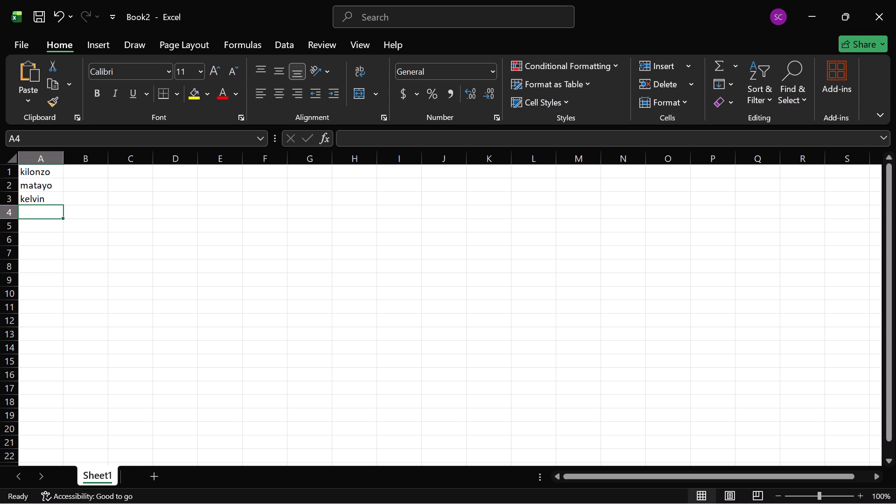
pyautogui.write('hi')
pyautogui.write('ldah')
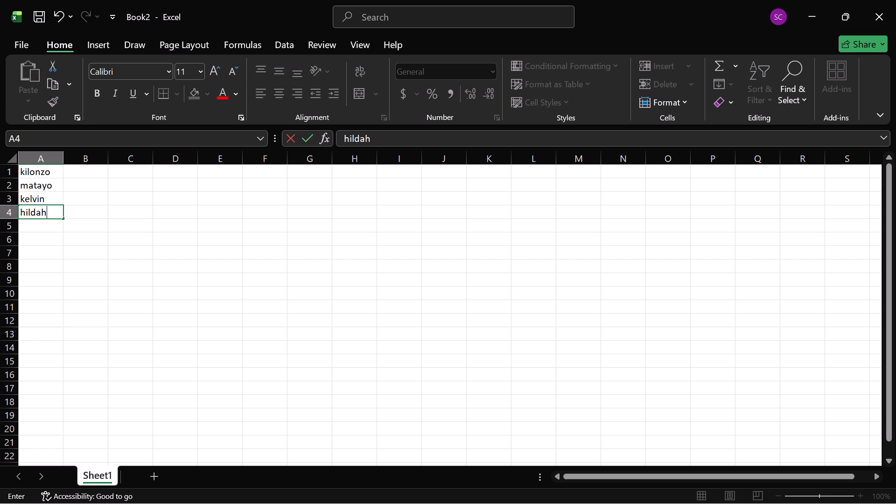
# Enter the name kenn in cell A5 of the name list.
pyautogui.click(45, 229)
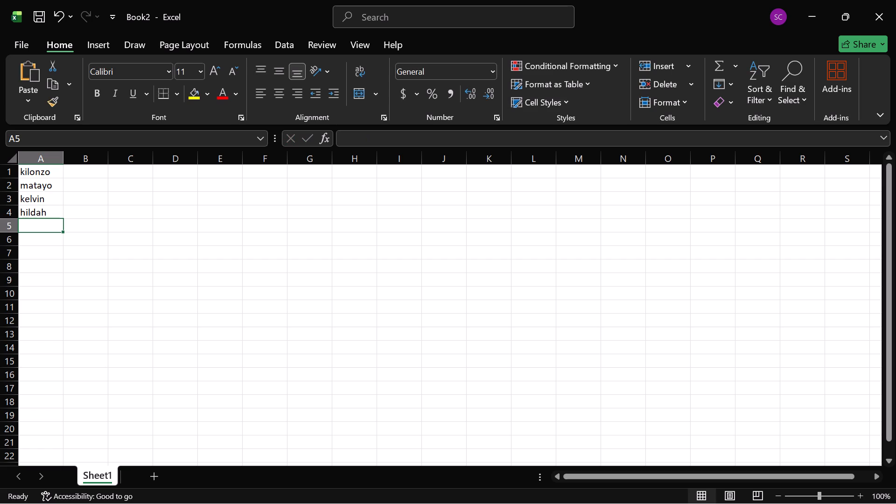
pyautogui.write('ke')
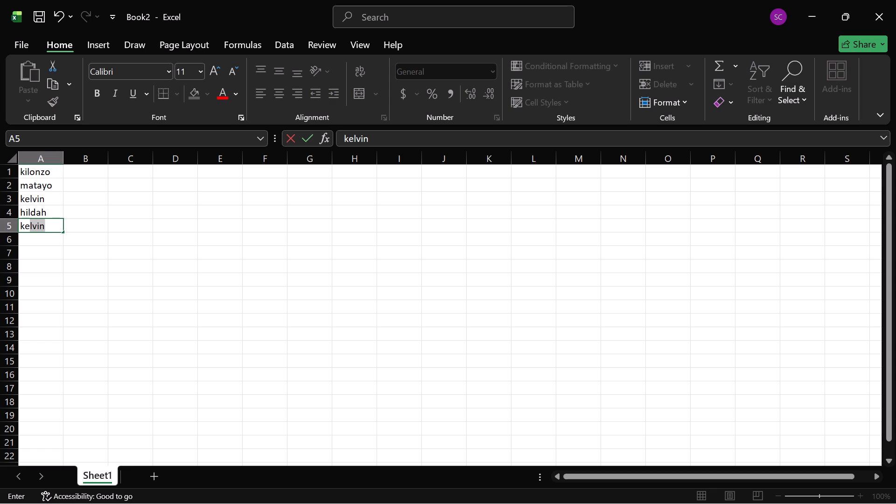
pyautogui.write('nn')
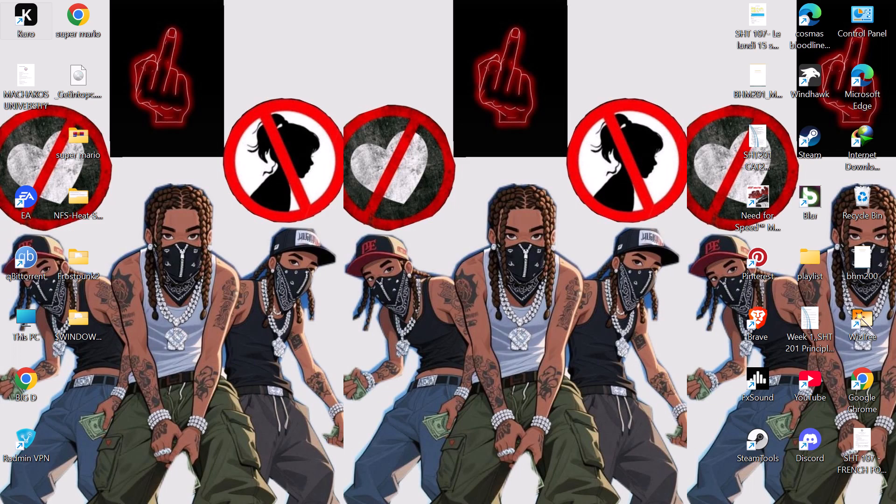
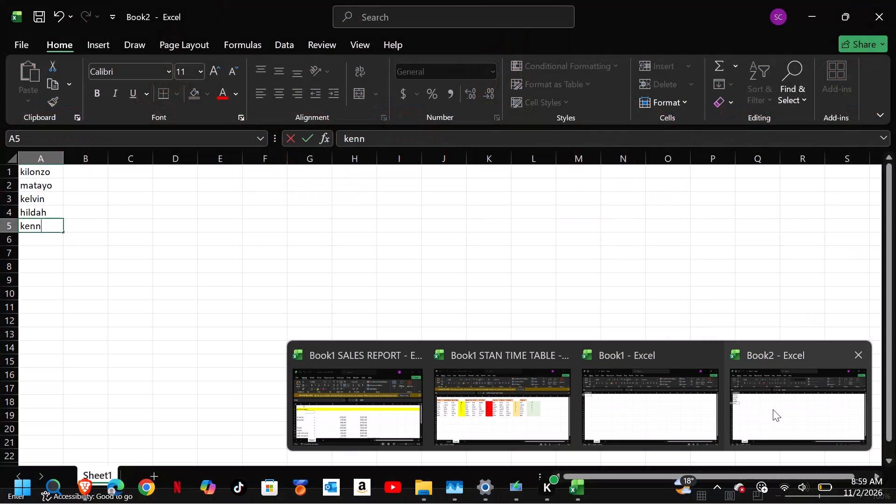
# Return to the Book2 workbook and complete the name in cell A5 as kenny.
pyautogui.click(773, 409)
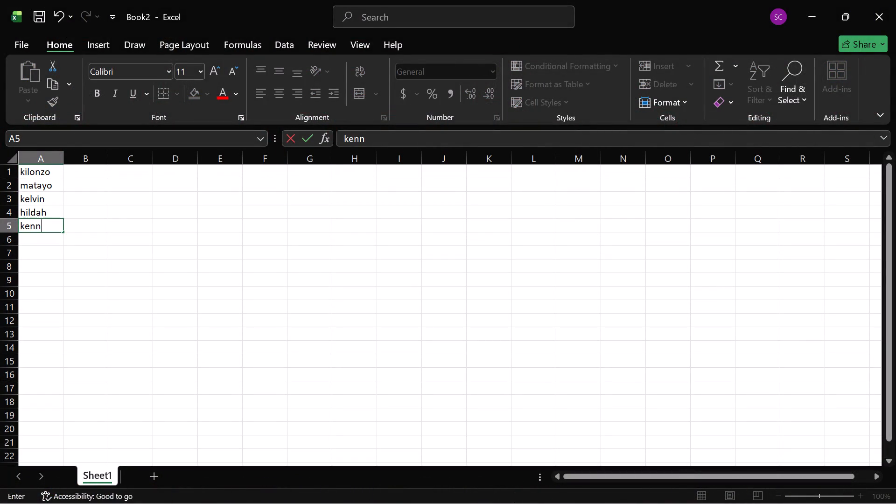
pyautogui.press('y')
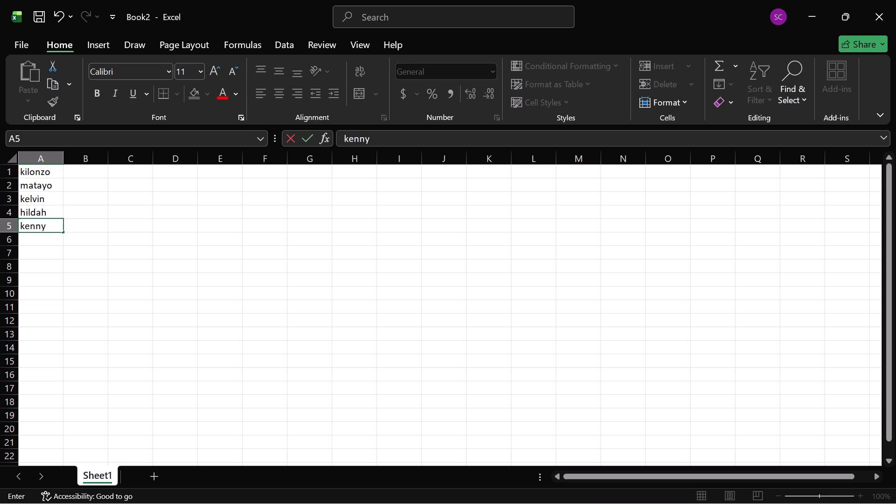
# Enter room 1 in cell B1 and room 2 in cell B2, beside the names kilonzo and matayo.
pyautogui.click(84, 173)
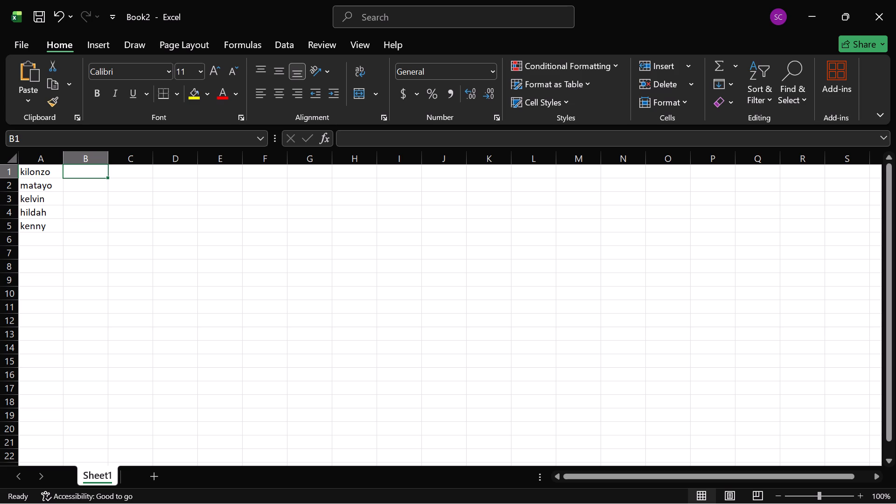
pyautogui.click(88, 173)
pyautogui.press('r')
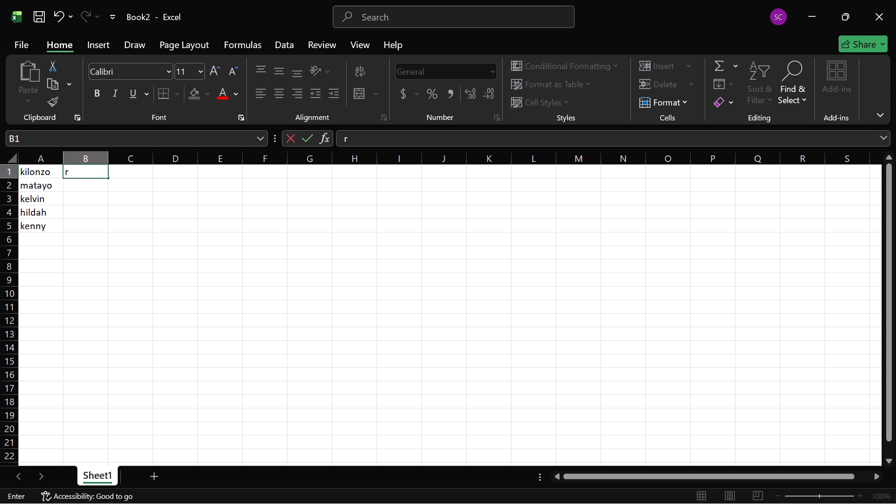
pyautogui.write('oo')
pyautogui.press('m')
pyautogui.press('space')
pyautogui.press('1')
pyautogui.press('Return')
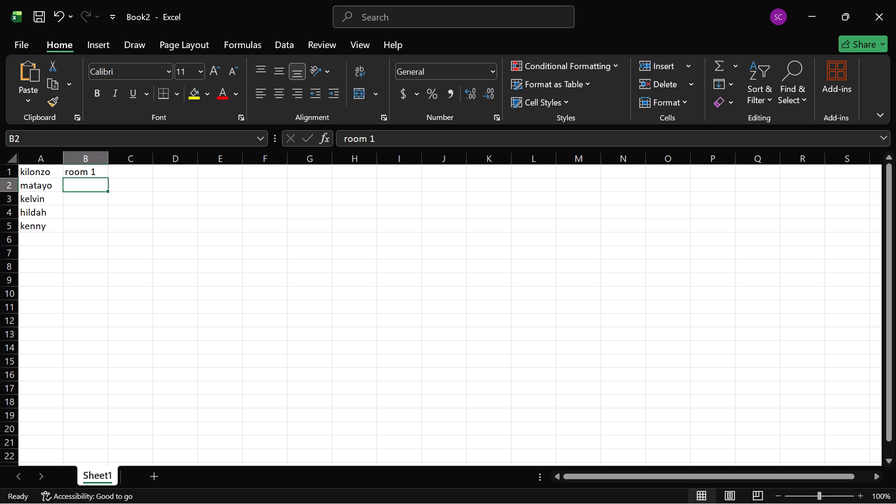
pyautogui.write('room')
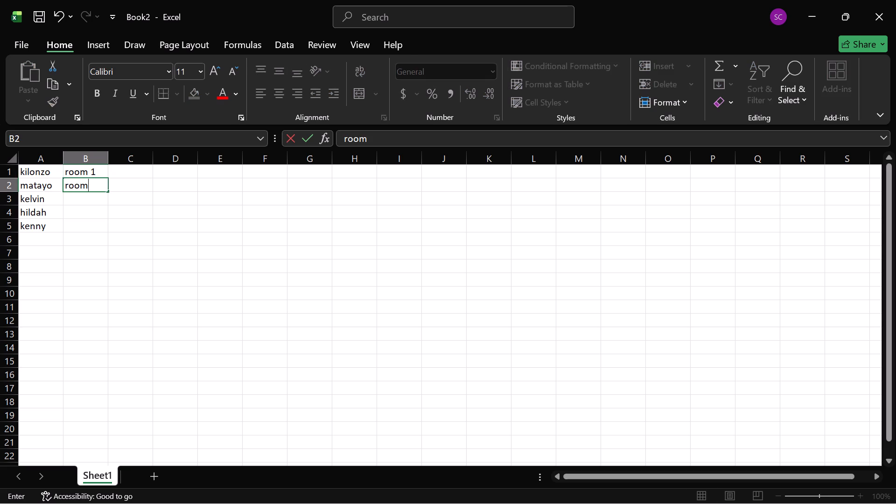
pyautogui.press('space')
pyautogui.press('2')
pyautogui.press('Return')
# Continue the room column with room 3 in cell B3 and room 4 in cell B4.
pyautogui.write('room')
pyautogui.press('space')
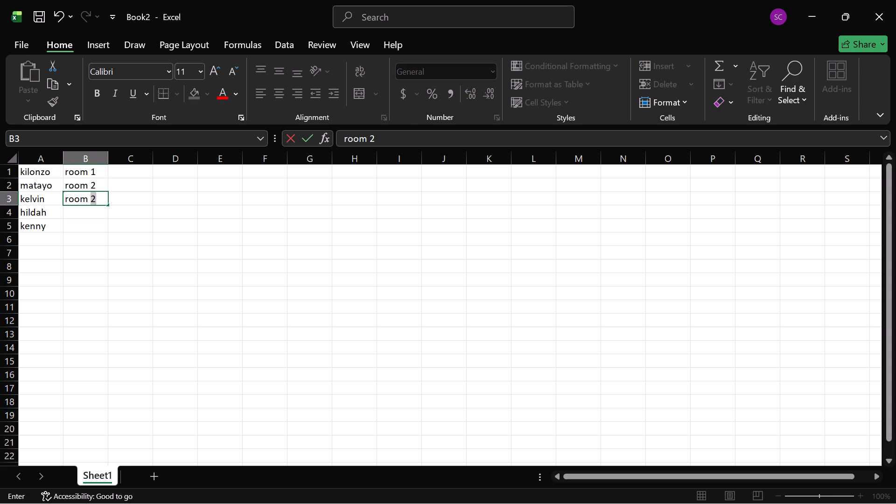
pyautogui.press('3')
pyautogui.press('Return')
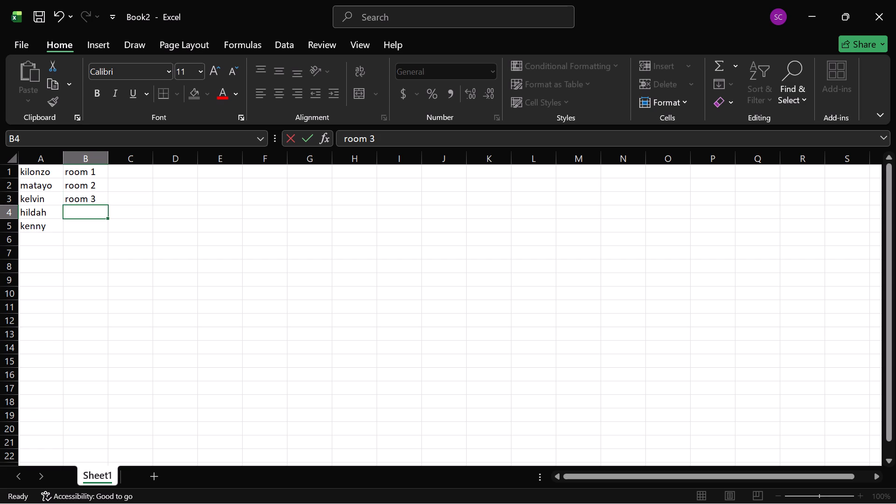
pyautogui.press('r')
pyautogui.write('oo')
pyautogui.press('m')
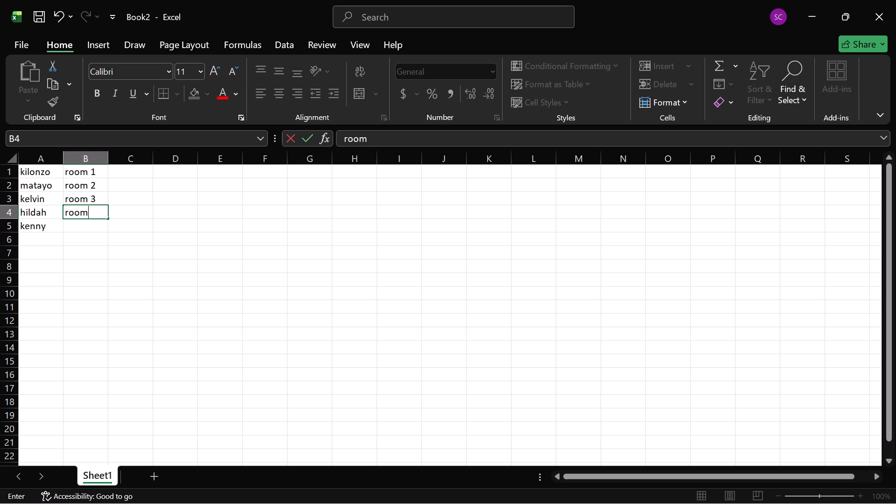
pyautogui.press('space')
pyautogui.press('4')
pyautogui.press('Return')
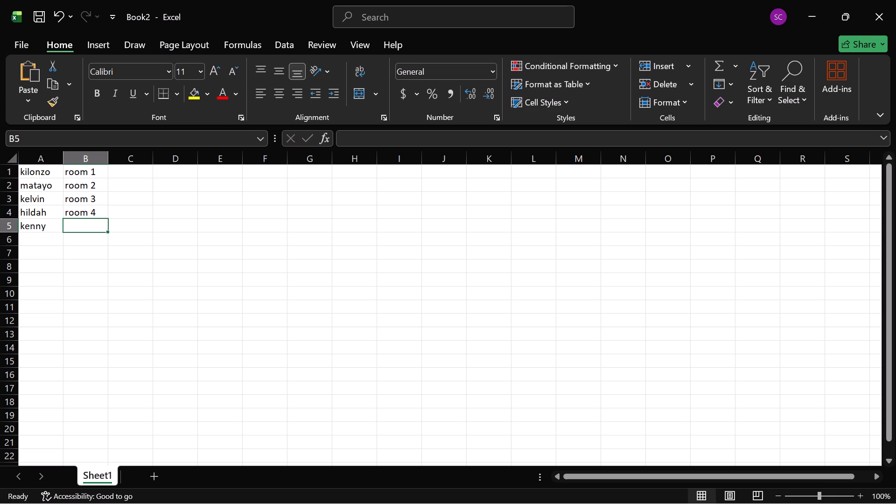
# Enter cottageroom 1103 in cell B5 as the room for kenny.
pyautogui.press('c')
pyautogui.write('otta')
pyautogui.write('ye')
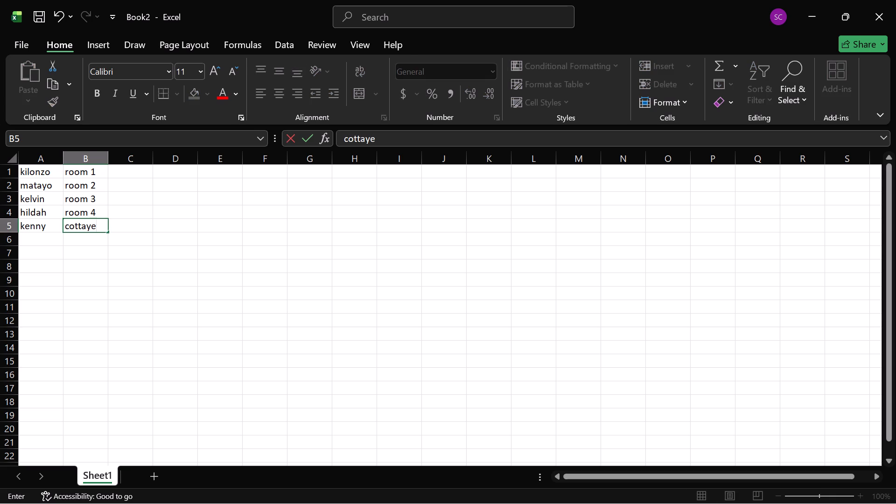
pyautogui.press('BackSpace')
pyautogui.press('BackSpace')
pyautogui.write('ge')
pyautogui.write('room')
pyautogui.press('space')
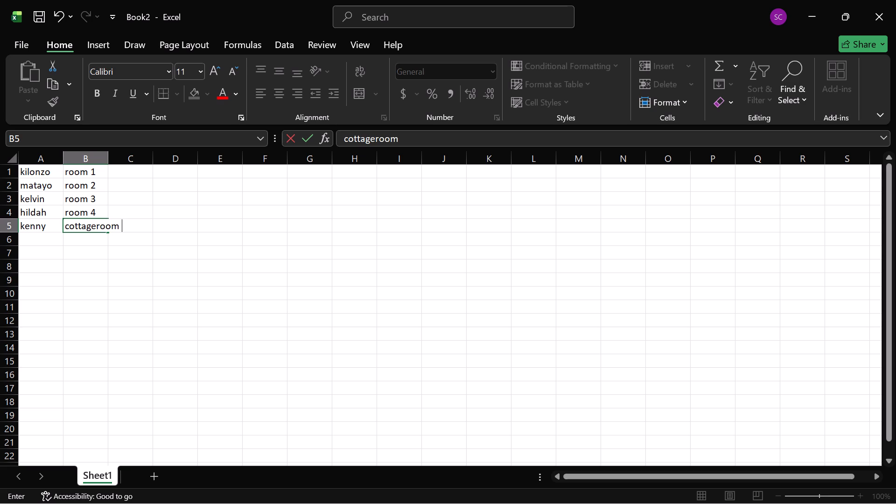
pyautogui.write('11')
pyautogui.write('03')
# Enter 2 pax in cells D1 and D2 for the first two names.
pyautogui.click(172, 175)
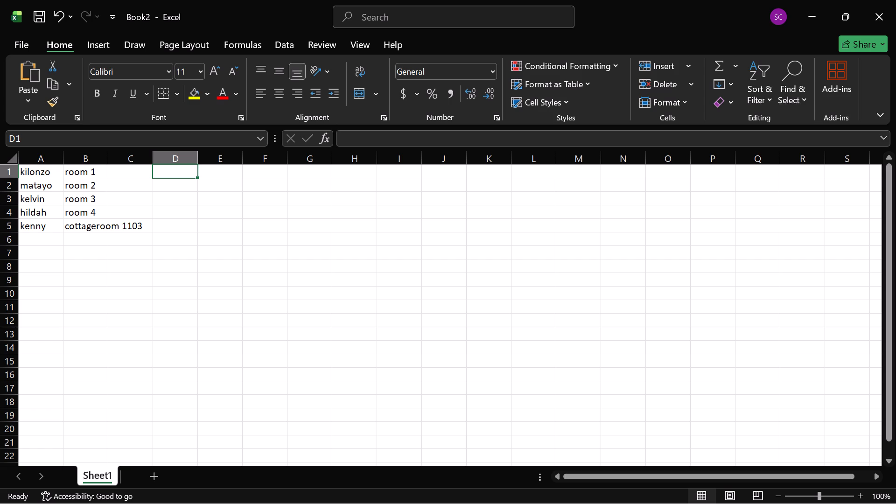
pyautogui.press('2')
pyautogui.press('space')
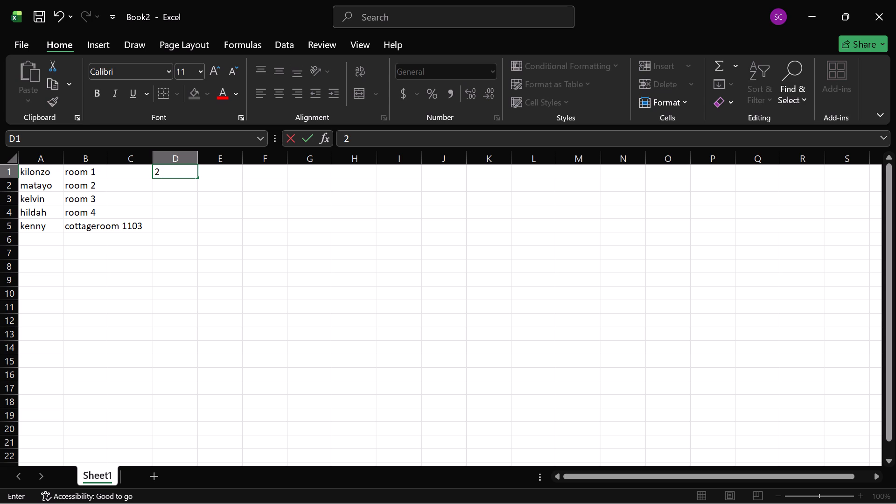
pyautogui.write('pax')
pyautogui.press('Return')
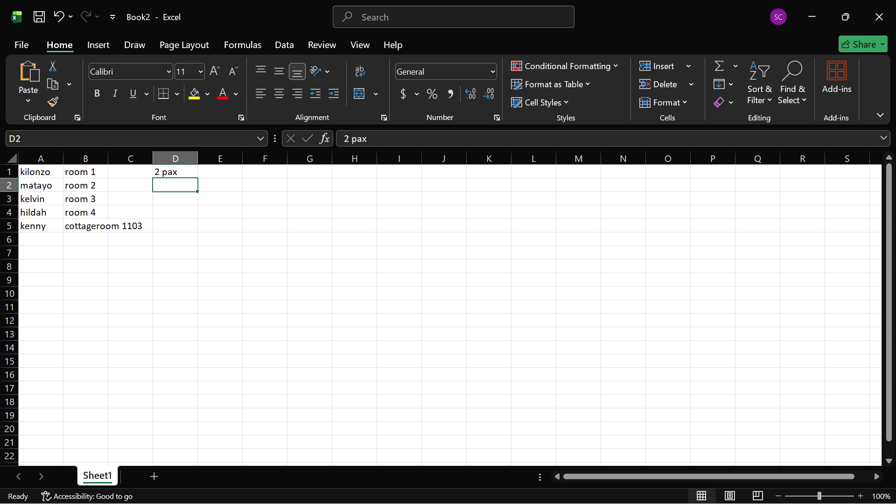
pyautogui.press('2')
pyautogui.press('space')
pyautogui.write('pax')
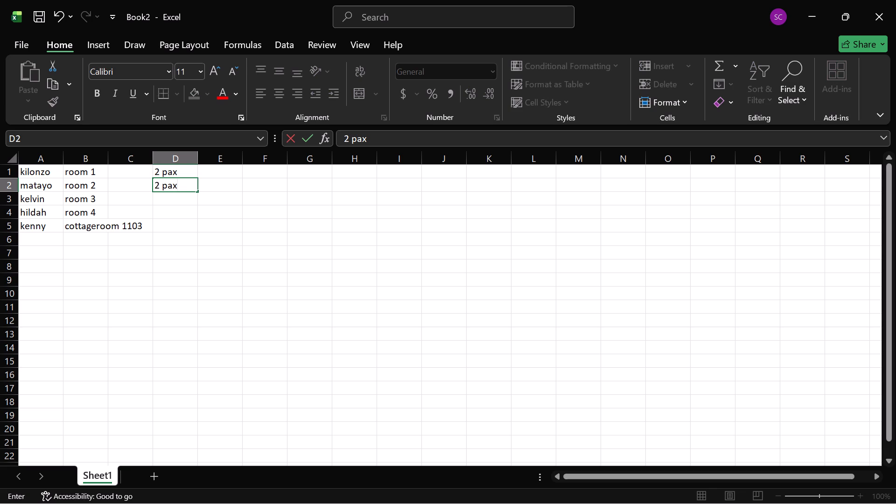
pyautogui.press('Return')
# Enter 2 pax in cell D3 as the guest count for kelvin.
pyautogui.press('3')
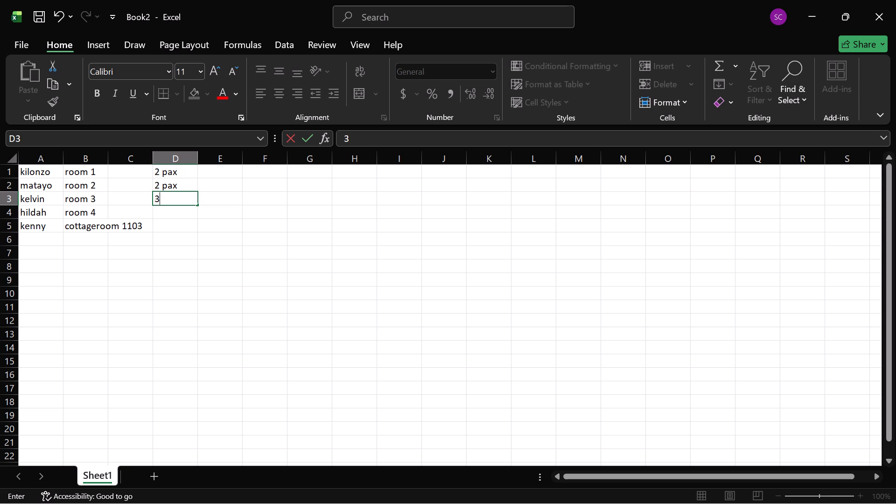
pyautogui.press('BackSpace')
pyautogui.press('2')
pyautogui.press('space')
pyautogui.write('p')
pyautogui.write('ax')
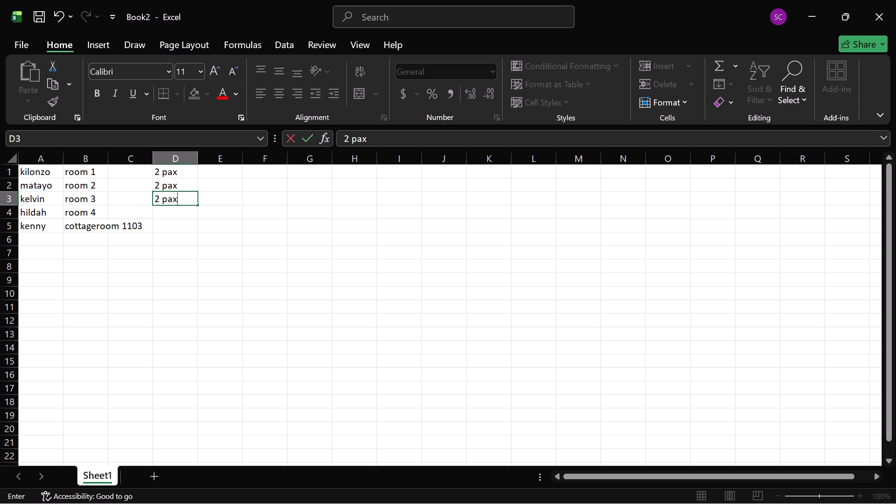
pyautogui.press('Return')
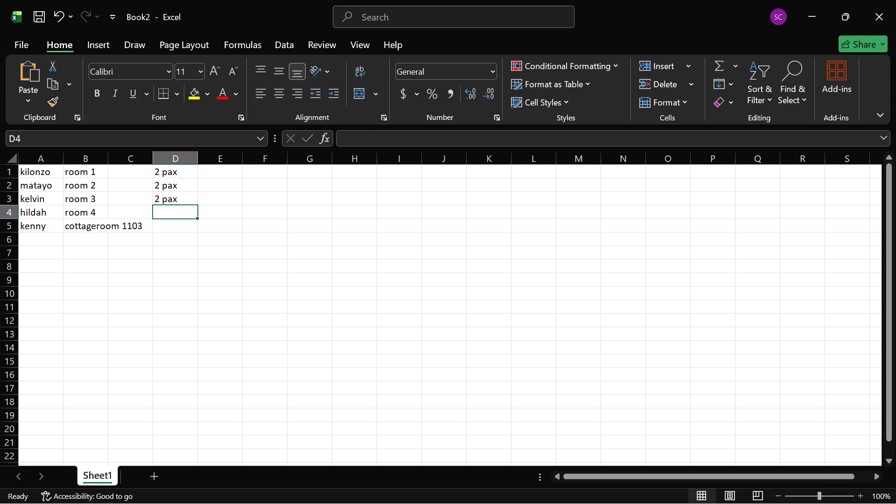
# Complete the guest counts with 1pax in cell D4 for hildah and 2 pax in cell D5 for kenny.
pyautogui.press('1')
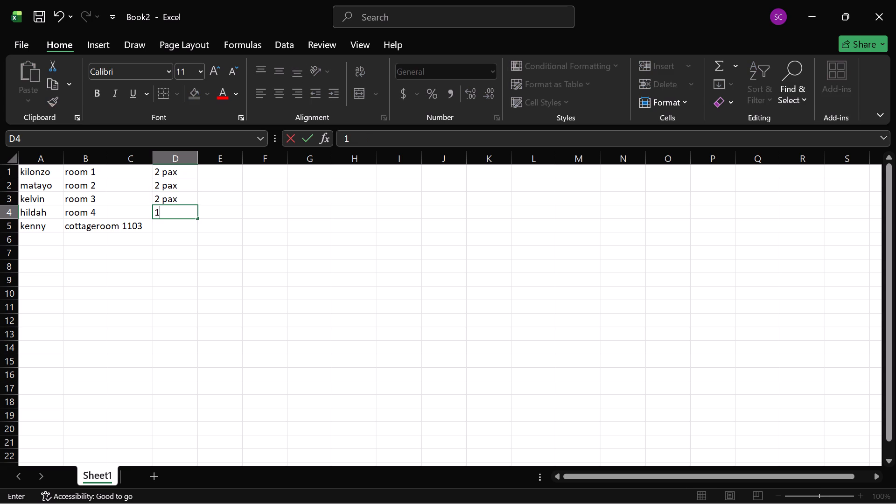
pyautogui.write('pax')
pyautogui.press('Return')
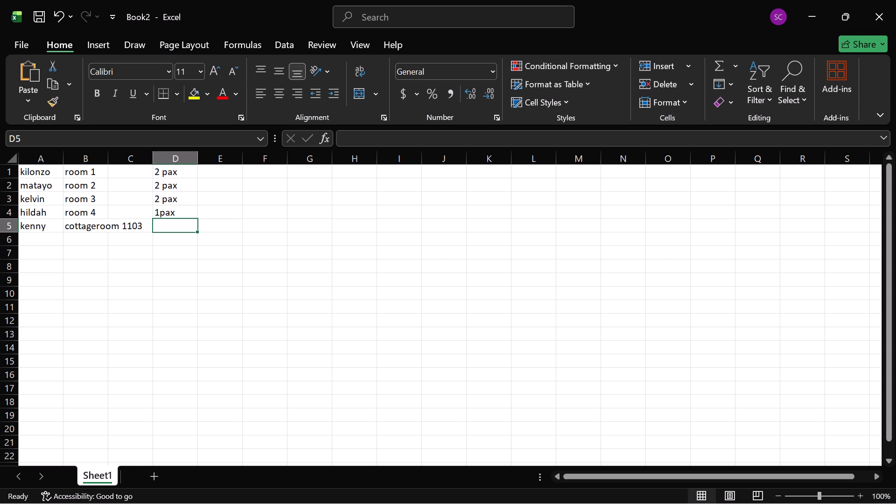
pyautogui.press('2')
pyautogui.press('space')
pyautogui.write('p')
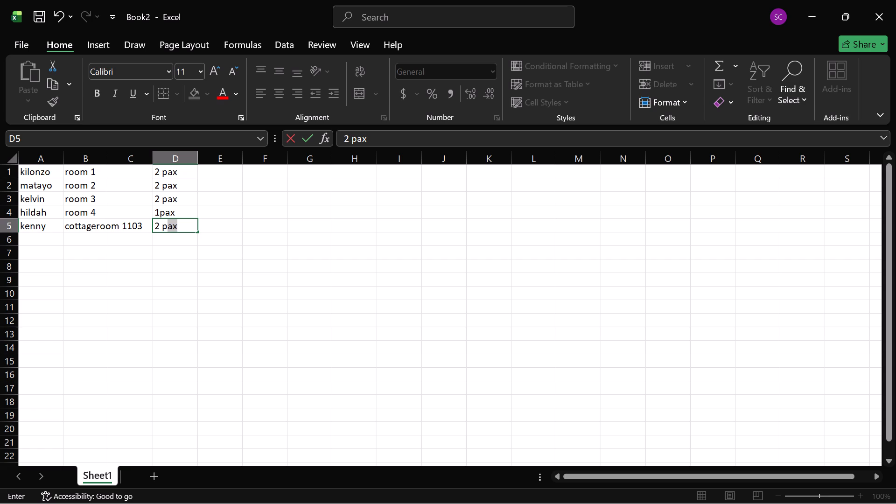
pyautogui.press('space')
pyautogui.press('BackSpace')
pyautogui.press('a')
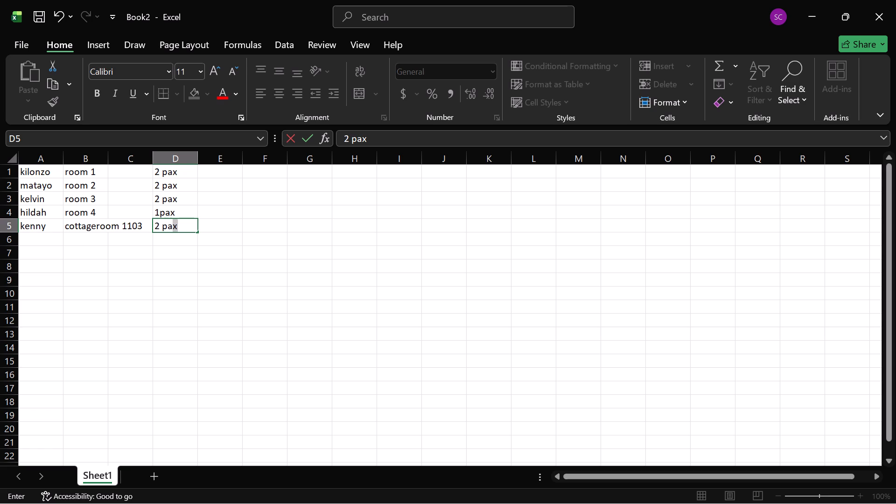
pyautogui.press('Return')
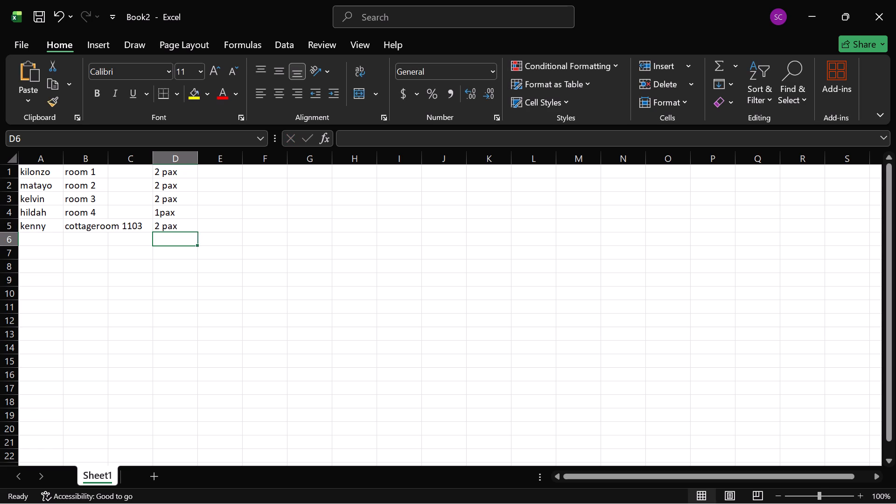
# Enter time in 8pm in cell E1 as the arrival entry for kilonzo.
pyautogui.click(217, 174)
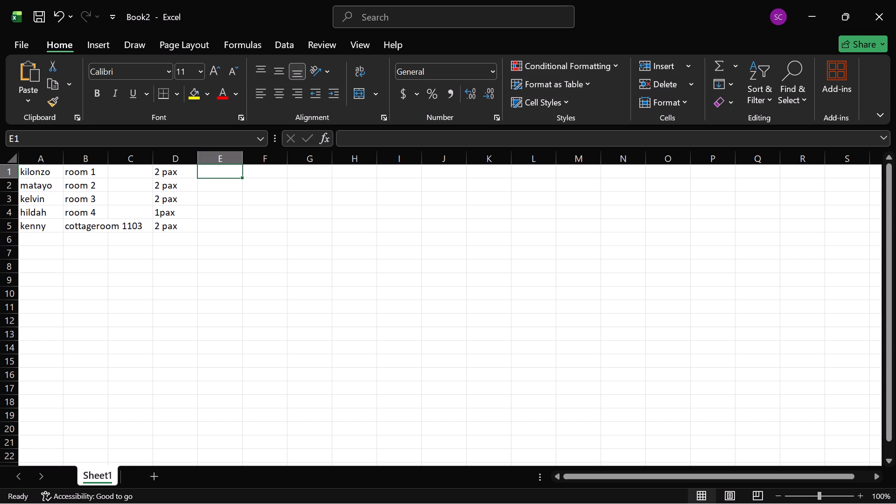
pyautogui.write('time')
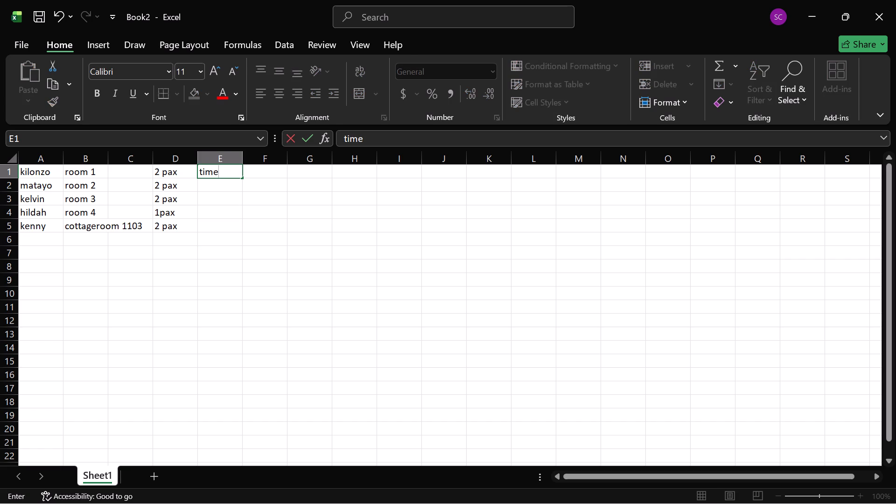
pyautogui.press('space')
pyautogui.write('in')
pyautogui.press('space')
pyautogui.press('8')
pyautogui.write('pm')
pyautogui.press('Return')
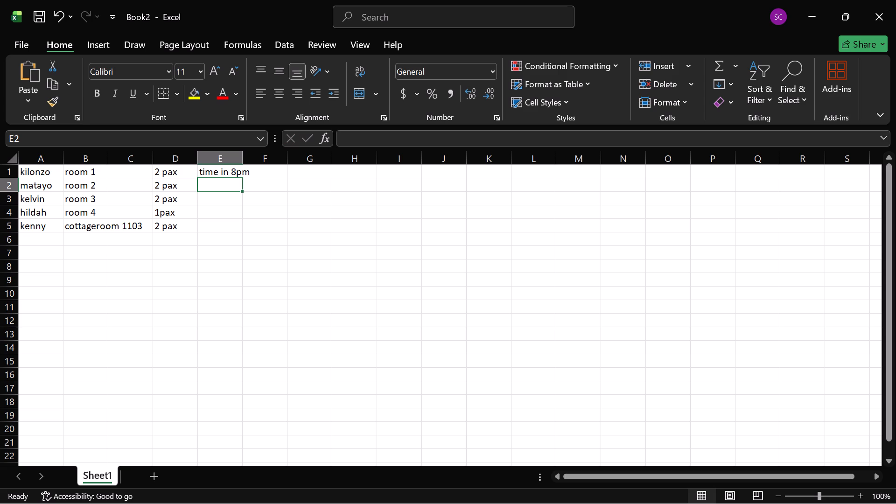
# Repeat the entry time in 8pm in cells E2 to E5 for the remaining four names.
pyautogui.press('t')
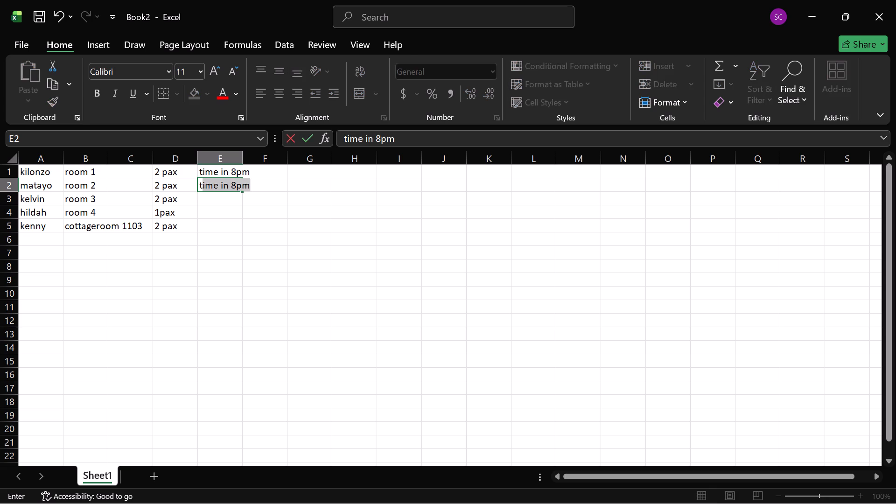
pyautogui.press('space')
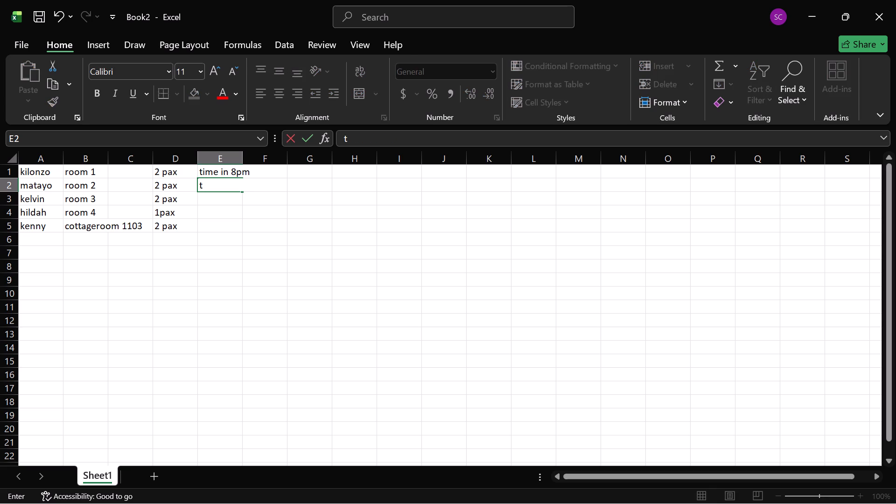
pyautogui.press('BackSpace')
pyautogui.press('BackSpace')
pyautogui.press('t')
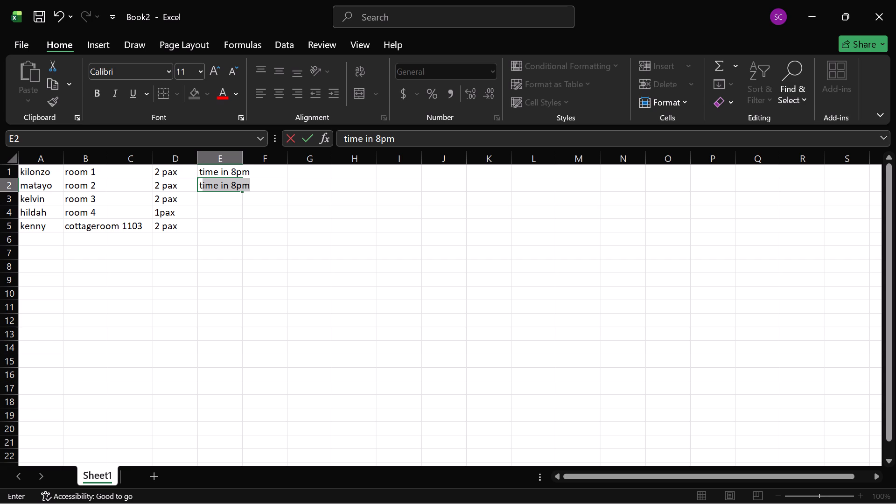
pyautogui.press('Return')
pyautogui.press('t')
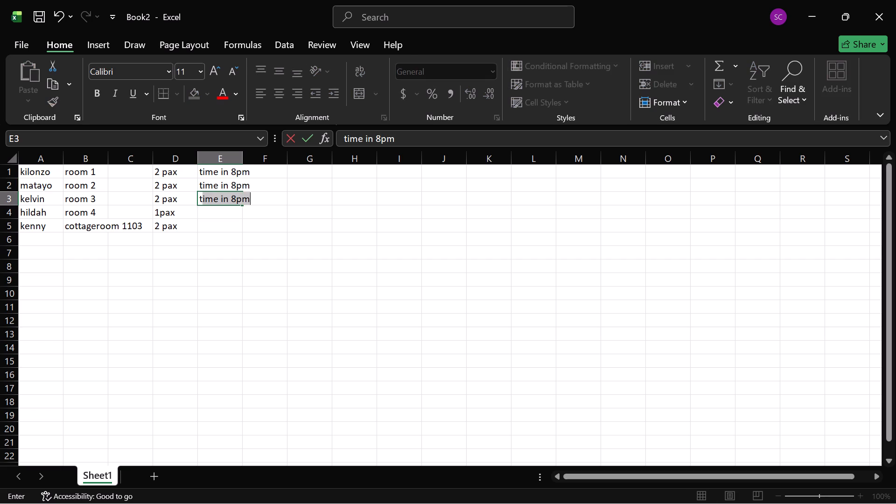
pyautogui.press('Return')
pyautogui.press('t')
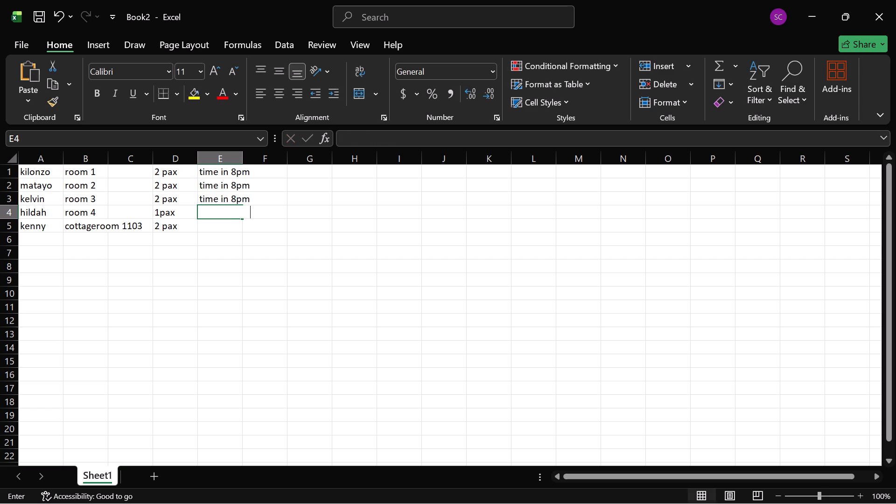
pyautogui.press('Return')
pyautogui.press('t')
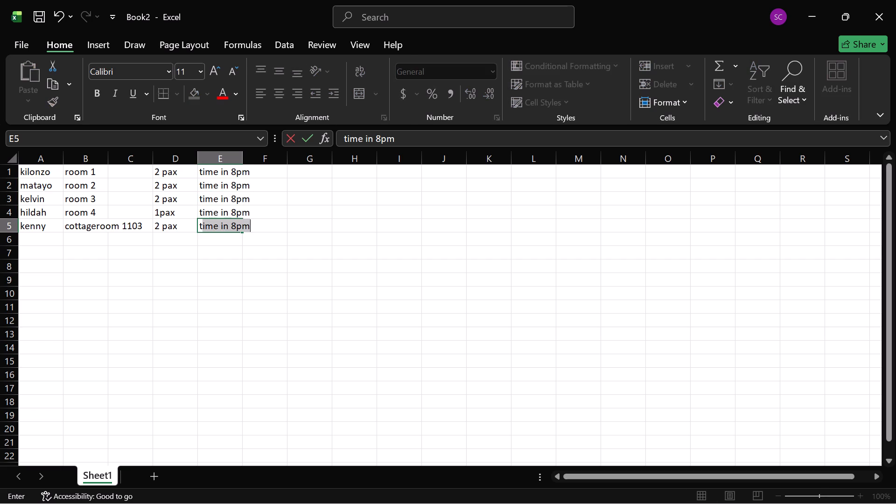
pyautogui.press('Return')
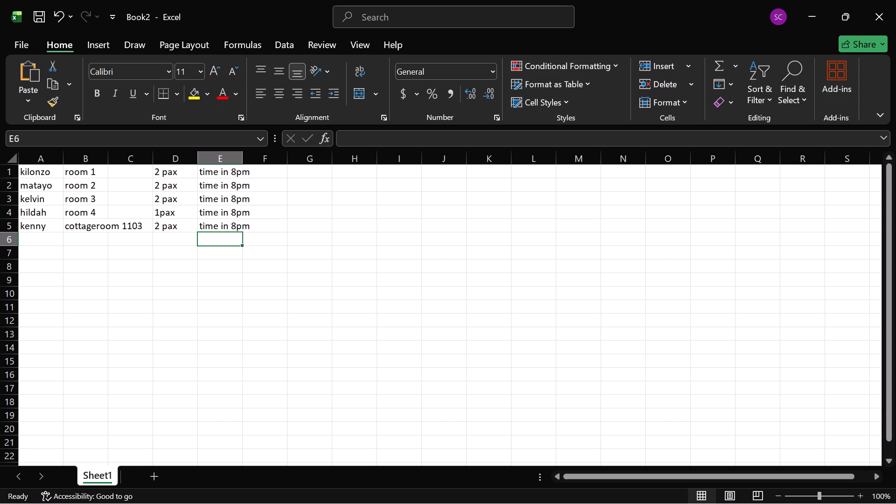
# Widen column B so the entry cottageroom 1103 fits entirely inside it.
pyautogui.moveTo(108, 162); pyautogui.dragTo(173, 172)
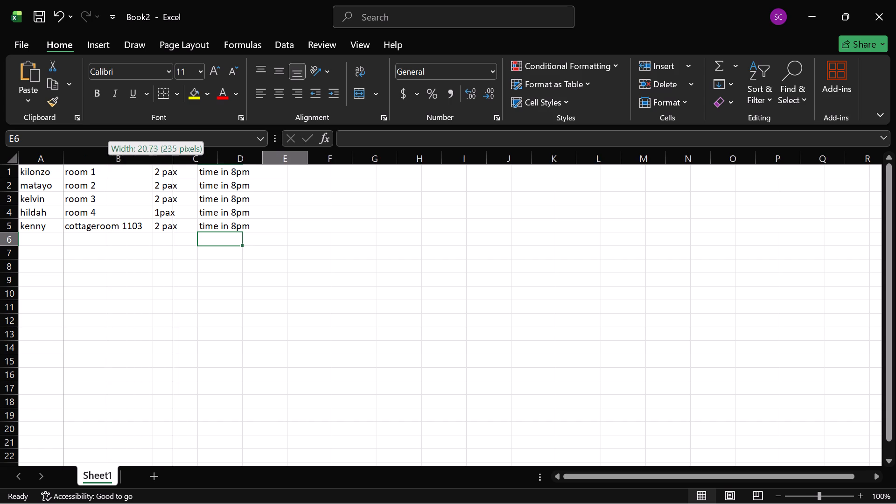
pyautogui.moveTo(173, 172); pyautogui.dragTo(182, 177)
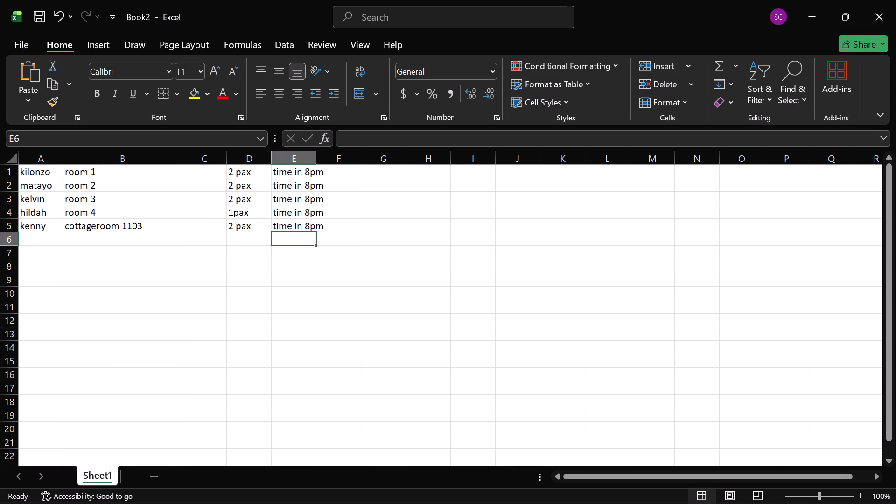
# Shrink the empty column C to zero width so the pax column sits directly beside the rooms.
pyautogui.moveTo(226, 162); pyautogui.dragTo(195, 161)
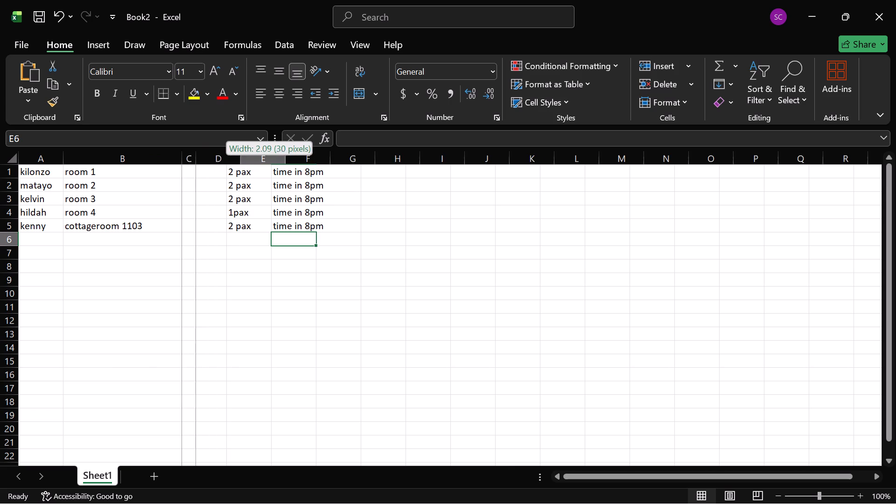
pyautogui.moveTo(195, 161); pyautogui.dragTo(177, 162)
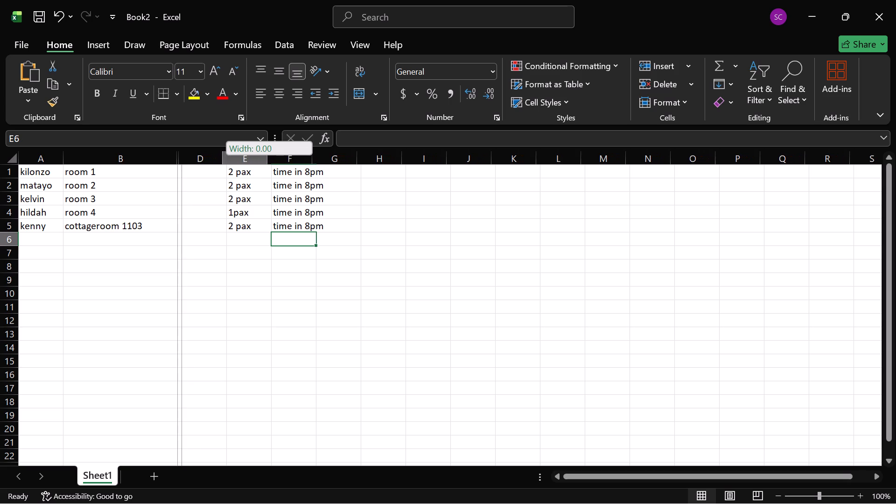
pyautogui.moveTo(177, 162); pyautogui.dragTo(182, 162)
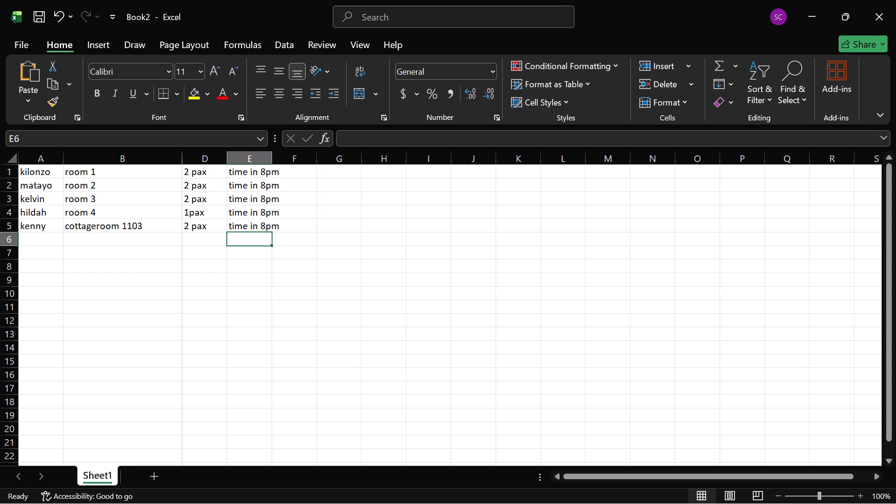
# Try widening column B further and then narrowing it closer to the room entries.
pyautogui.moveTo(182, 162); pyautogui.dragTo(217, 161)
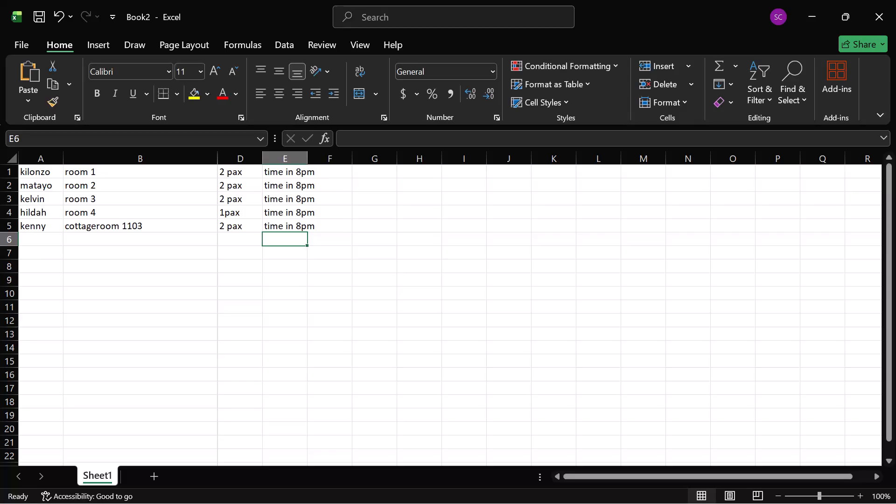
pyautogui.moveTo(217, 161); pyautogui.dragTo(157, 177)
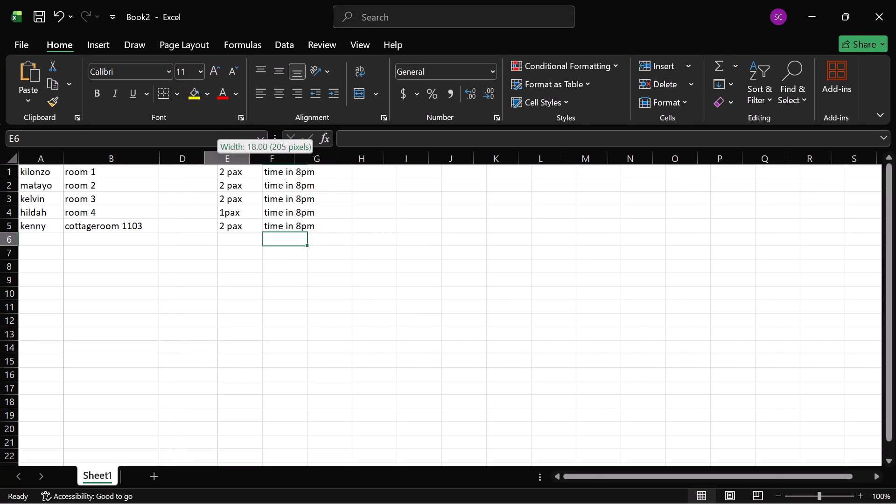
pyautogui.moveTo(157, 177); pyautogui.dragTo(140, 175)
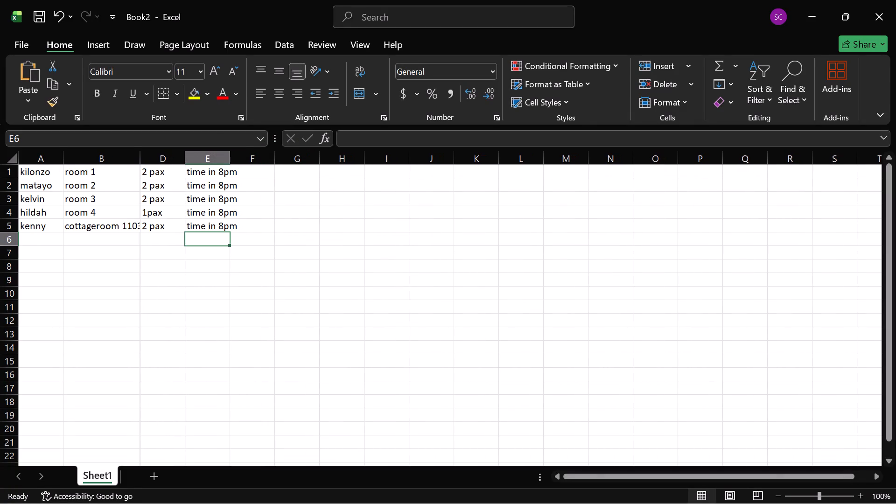
# Undo the last width changes to column B and the shrinking of column C.
pyautogui.click(122, 166)
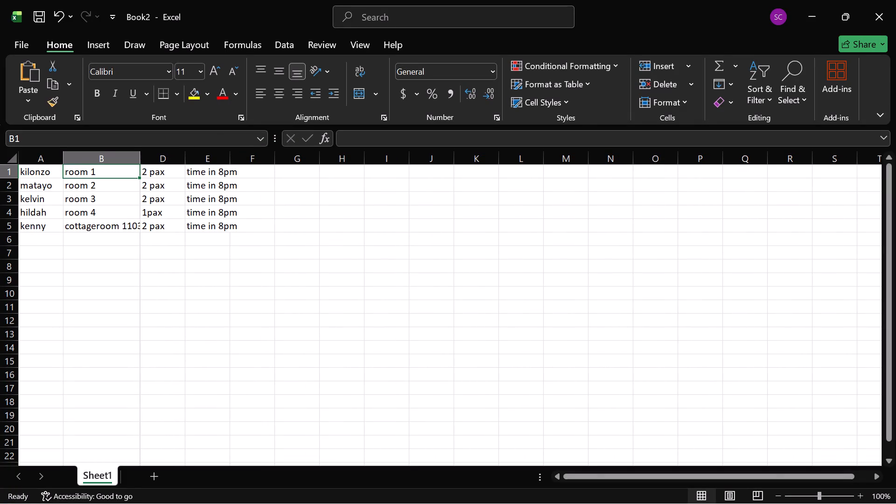
pyautogui.click(54, 14)
pyautogui.click(54, 14)
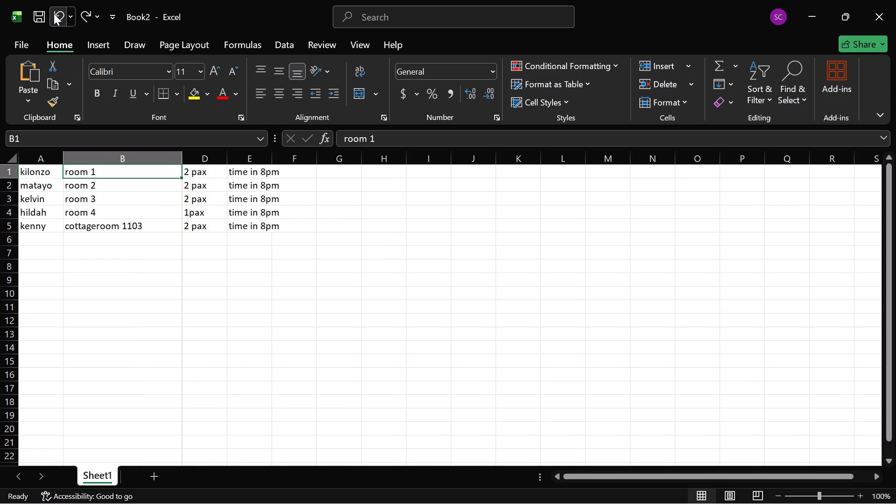
pyautogui.click(54, 14)
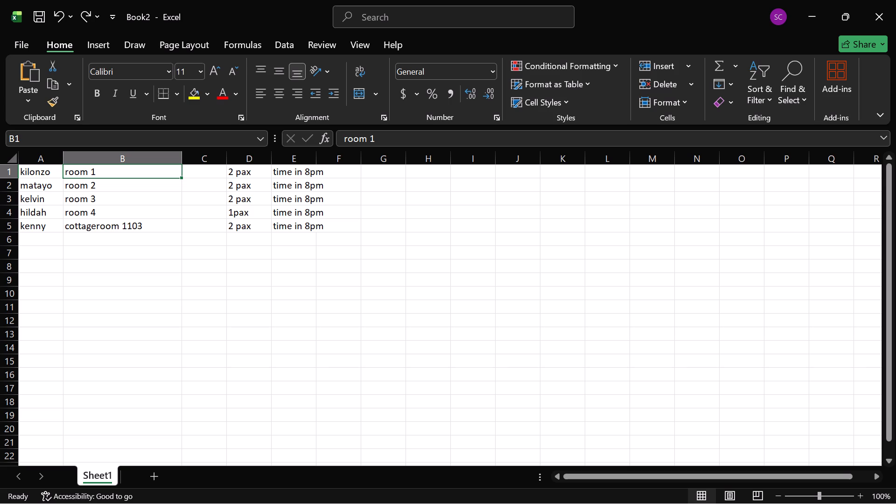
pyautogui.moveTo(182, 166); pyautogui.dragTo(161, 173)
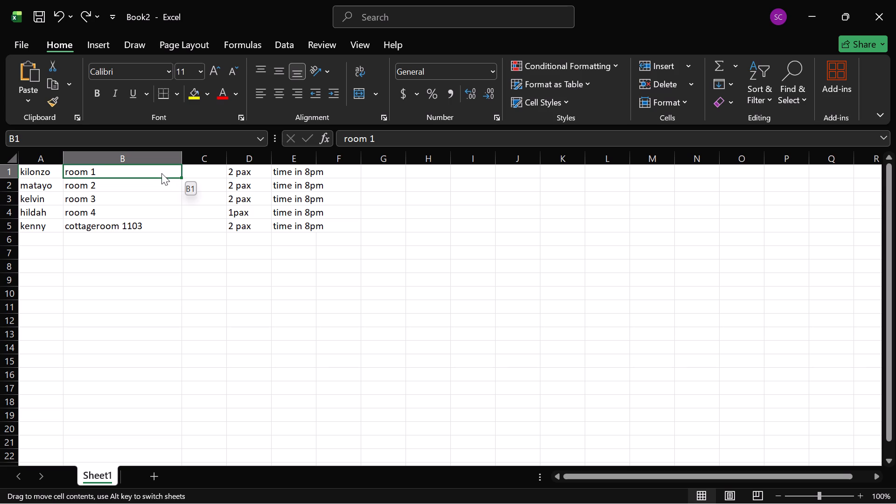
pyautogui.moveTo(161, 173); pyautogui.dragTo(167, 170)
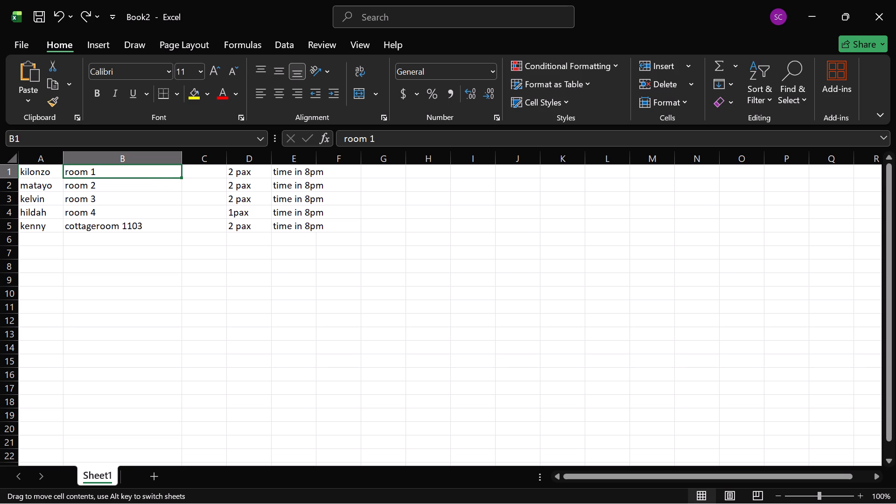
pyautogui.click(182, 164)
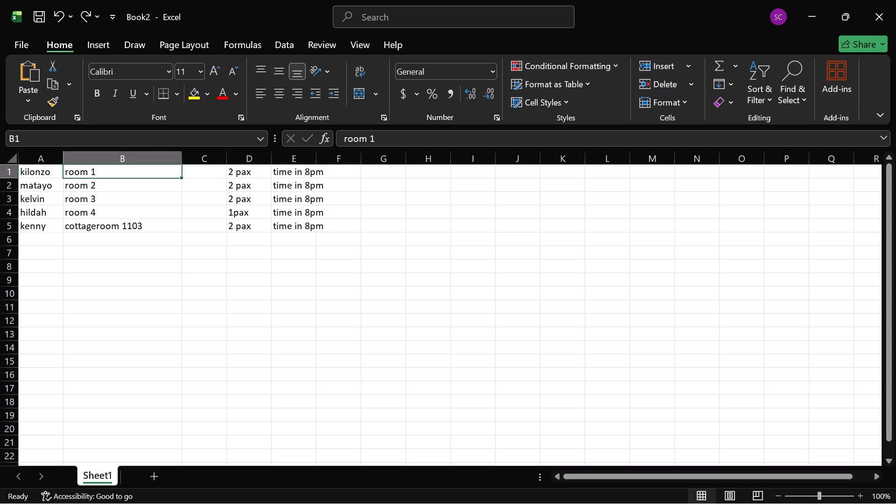
# Widen column E so the time in 8pm entries fit inside it, and widen the empty column F beside it.
pyautogui.moveTo(315, 162); pyautogui.dragTo(341, 161)
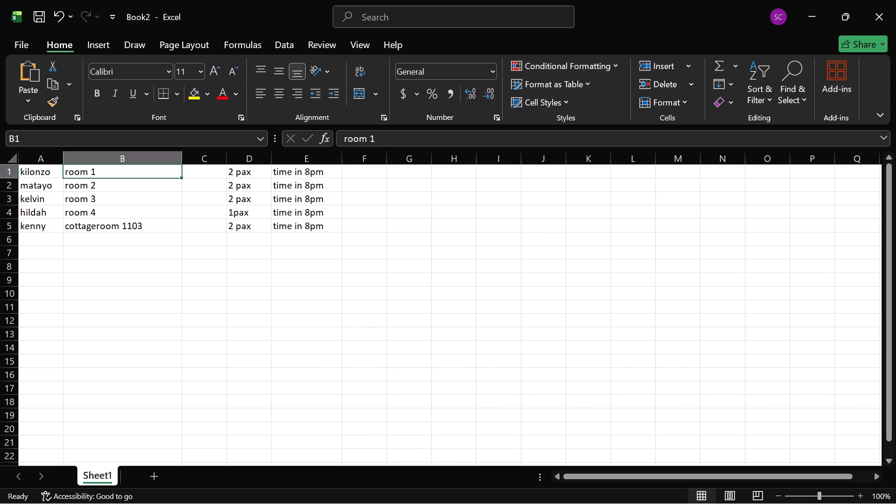
pyautogui.moveTo(387, 163); pyautogui.dragTo(410, 162)
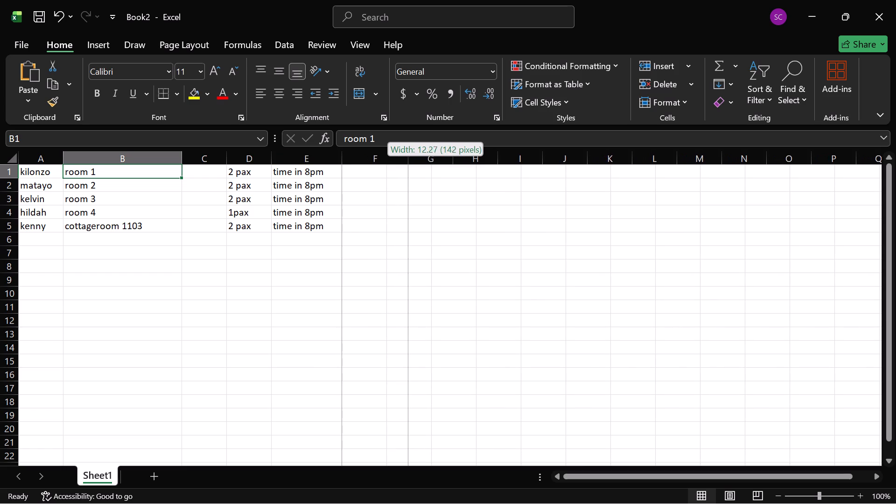
pyautogui.moveTo(410, 162); pyautogui.dragTo(420, 162)
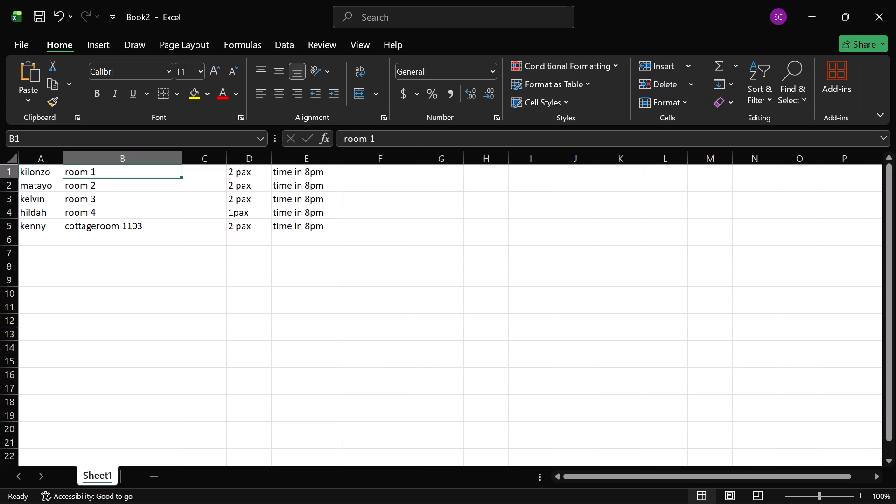
# Enter time out 9am in cell F1 as the departure entry for kilonzo.
pyautogui.click(373, 169)
pyautogui.write('time')
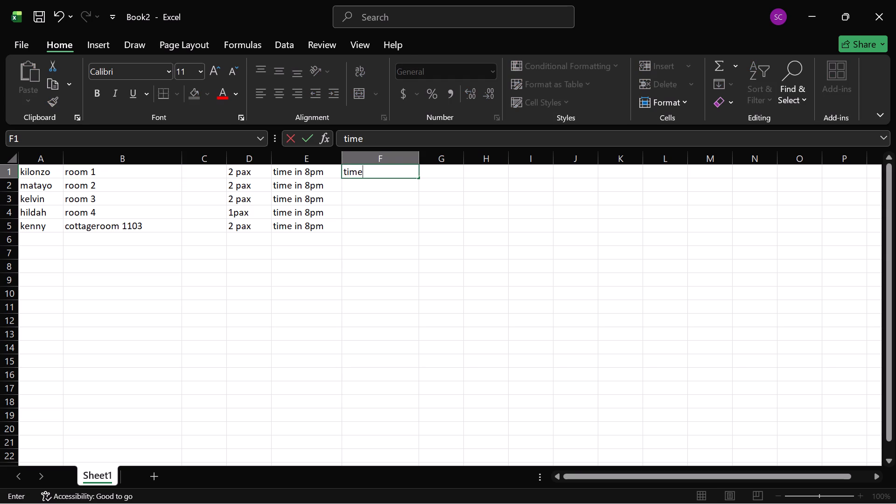
pyautogui.press('space')
pyautogui.write('out')
pyautogui.press('space')
pyautogui.press('9')
pyautogui.press('a')
pyautogui.press('m')
pyautogui.press('Return')
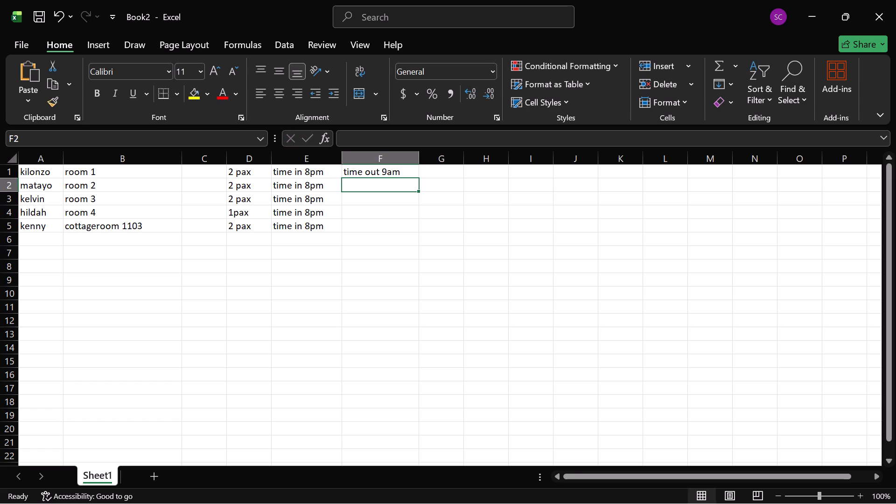
# Repeat the entry time out 9am in cells F2 to F5 for the remaining four names.
pyautogui.press('t')
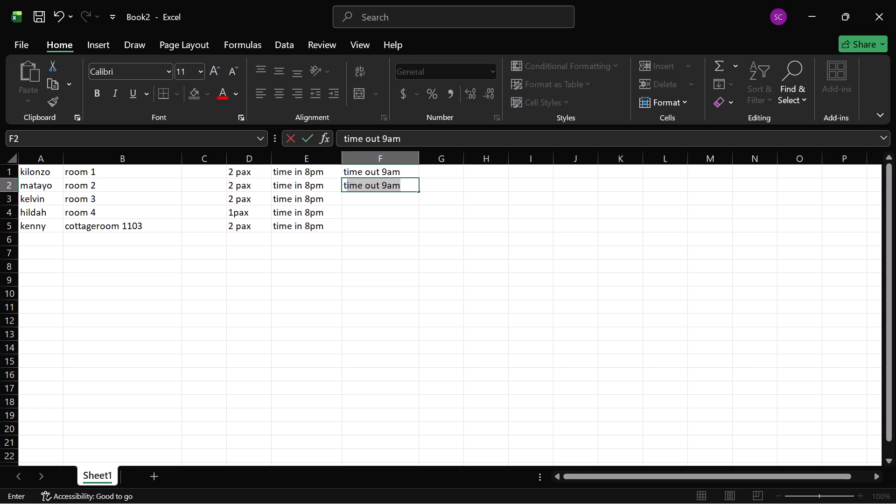
pyautogui.press('Return')
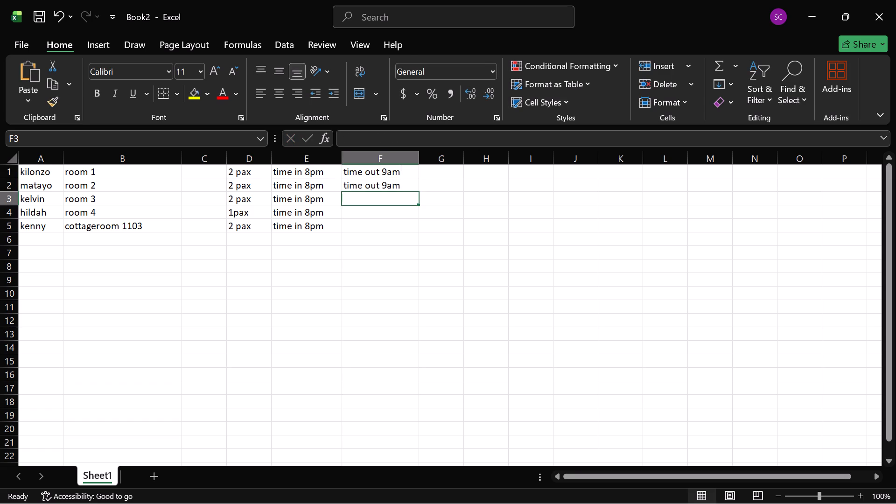
pyautogui.press('t')
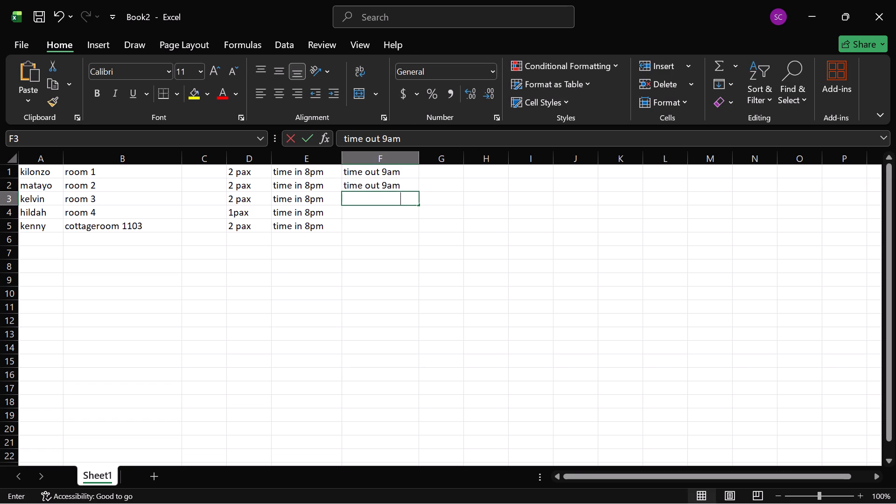
pyautogui.press('Return')
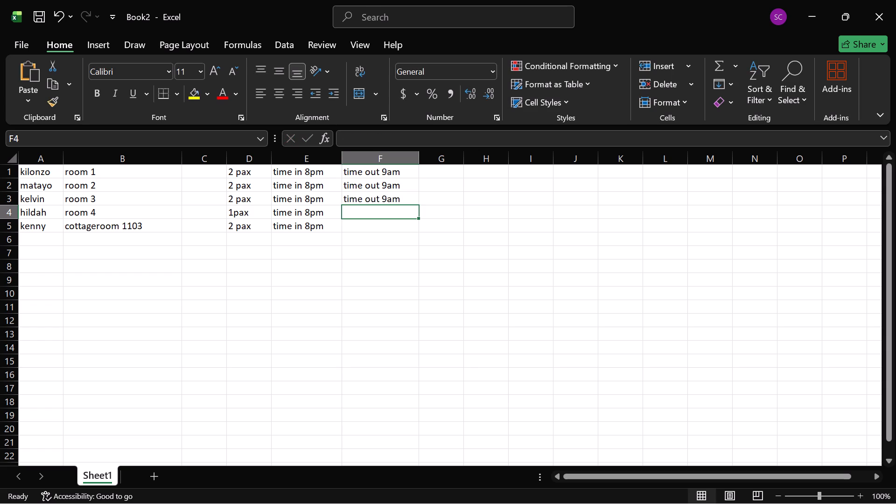
pyautogui.press('t')
pyautogui.press('Return')
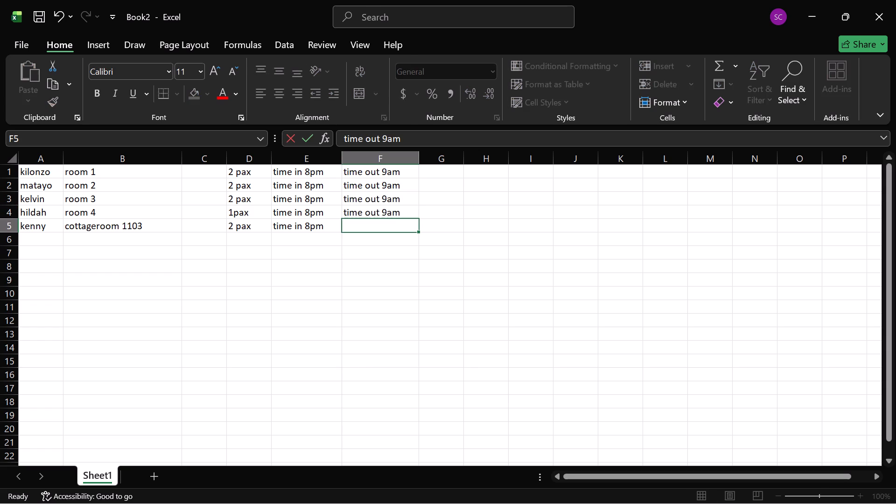
pyautogui.press('t')
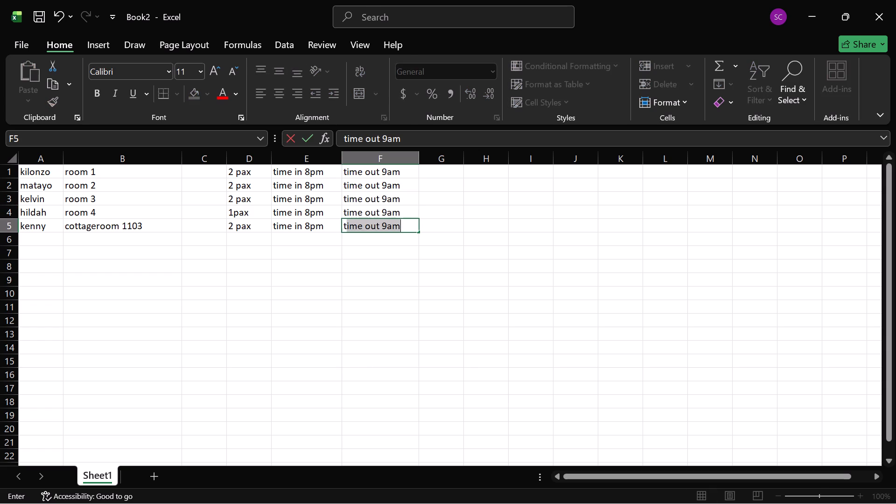
pyautogui.press('Return')
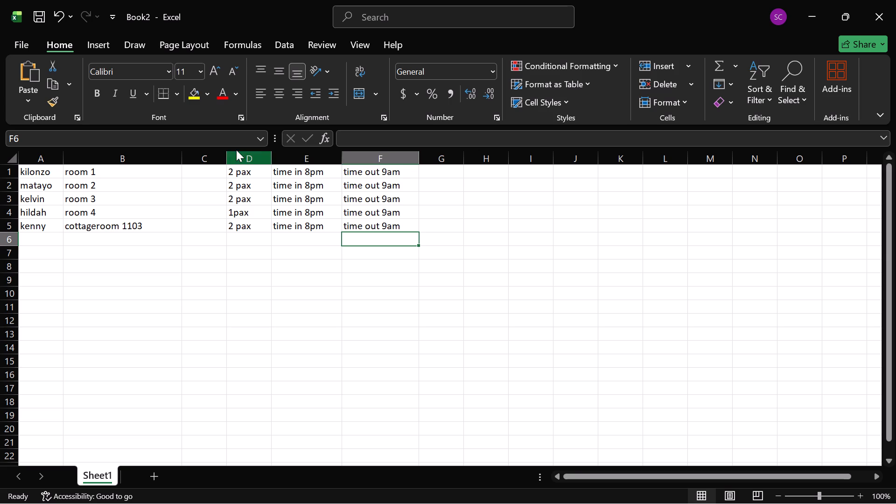
# Select the empty cell C1 and dismiss the low-battery alert.
pyautogui.click(204, 174)
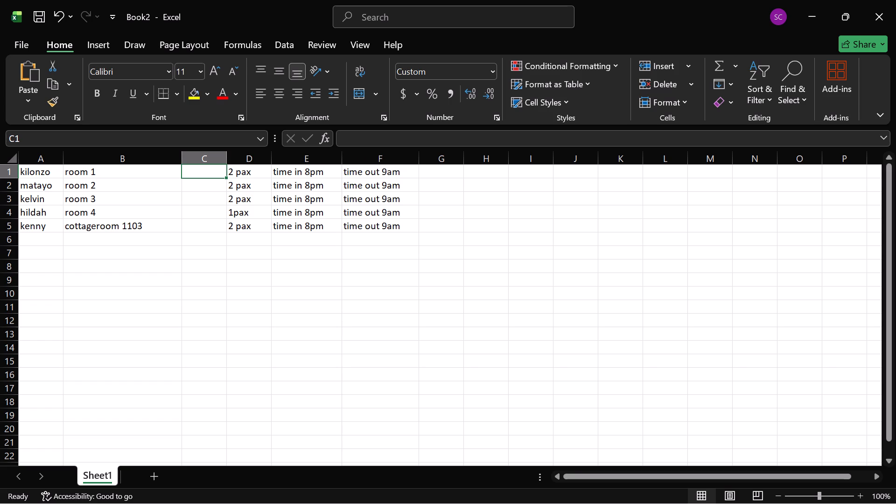
pyautogui.click(228, 159)
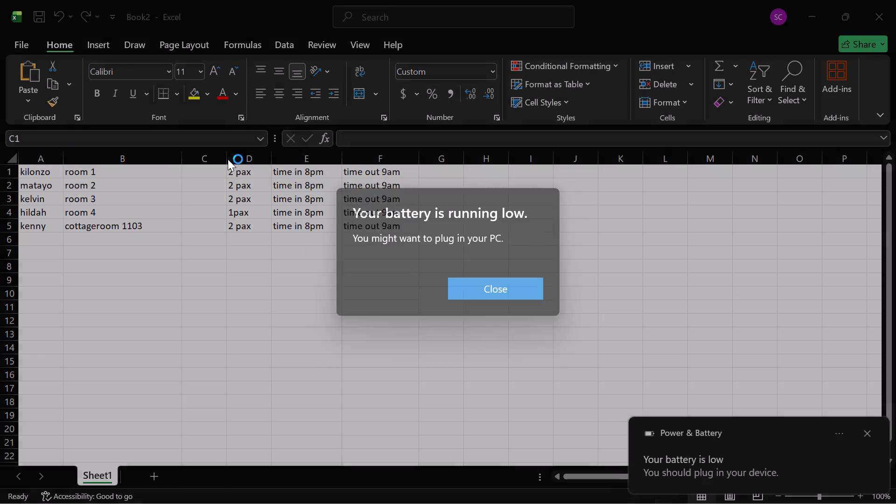
pyautogui.click(228, 159)
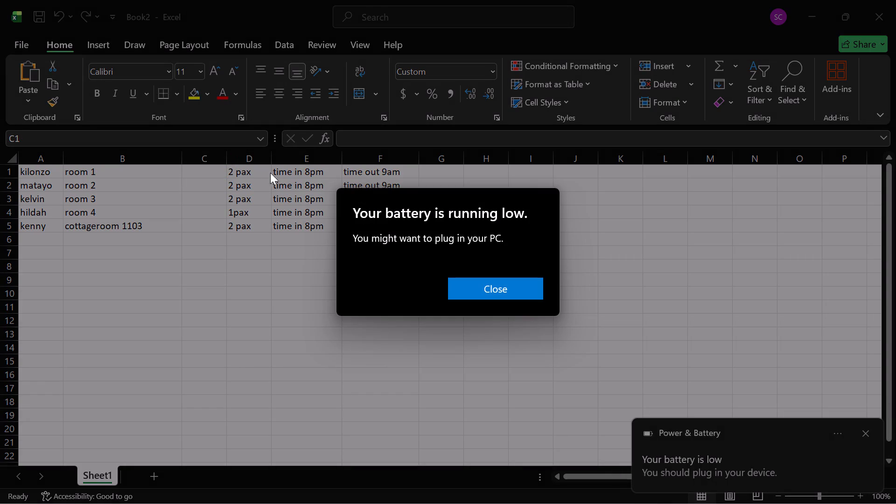
pyautogui.click(486, 287)
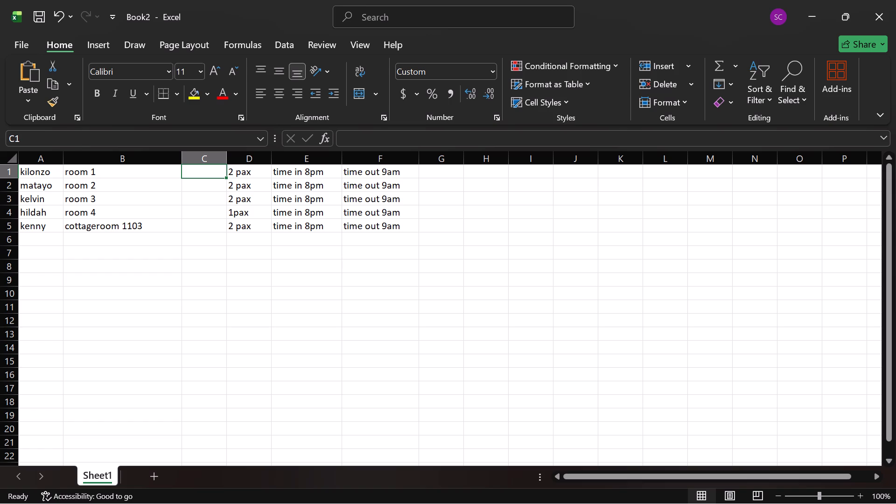
# Widen the empty column C between the rooms and the pax counts to a width of about 24.
pyautogui.click(227, 159)
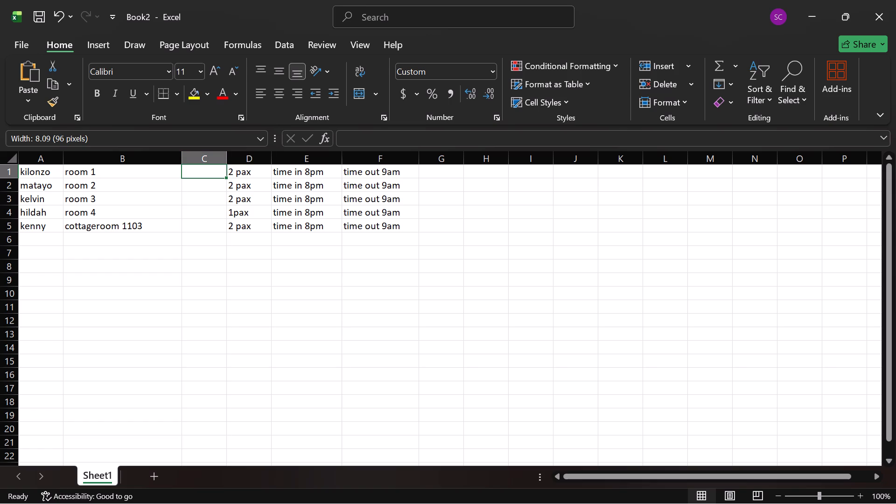
pyautogui.moveTo(227, 159); pyautogui.dragTo(278, 156)
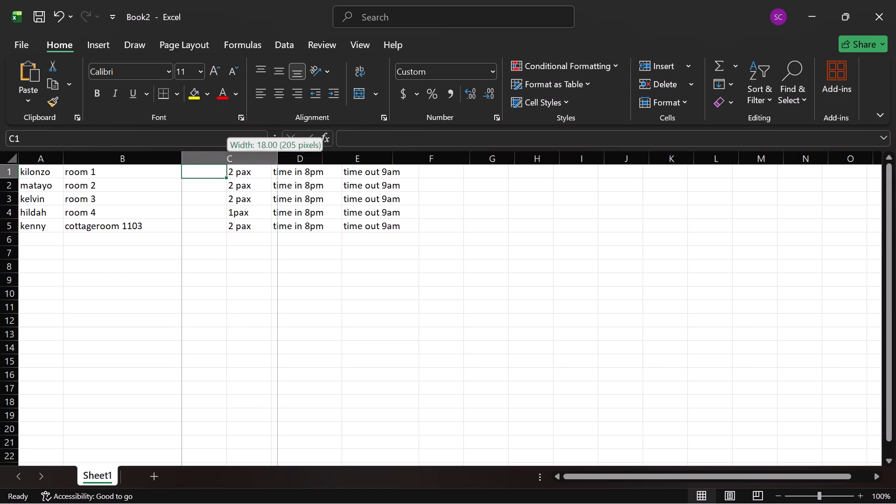
pyautogui.moveTo(278, 156); pyautogui.dragTo(270, 156)
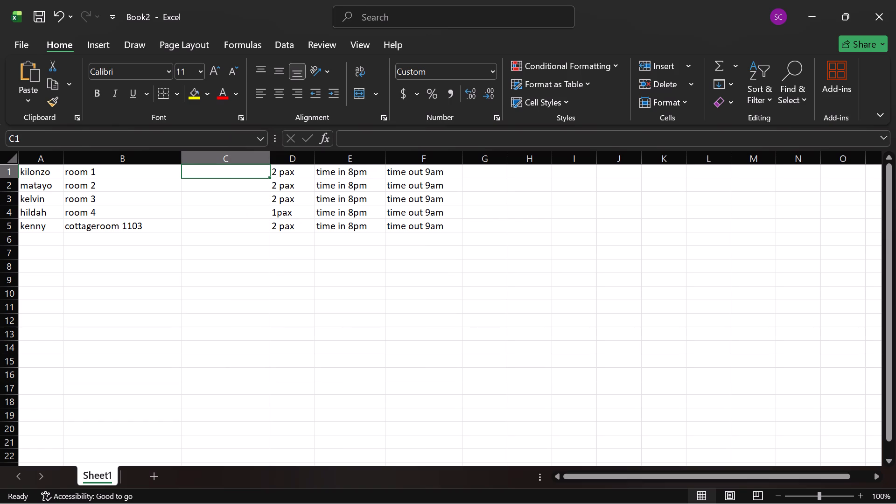
pyautogui.moveTo(270, 156); pyautogui.dragTo(310, 160)
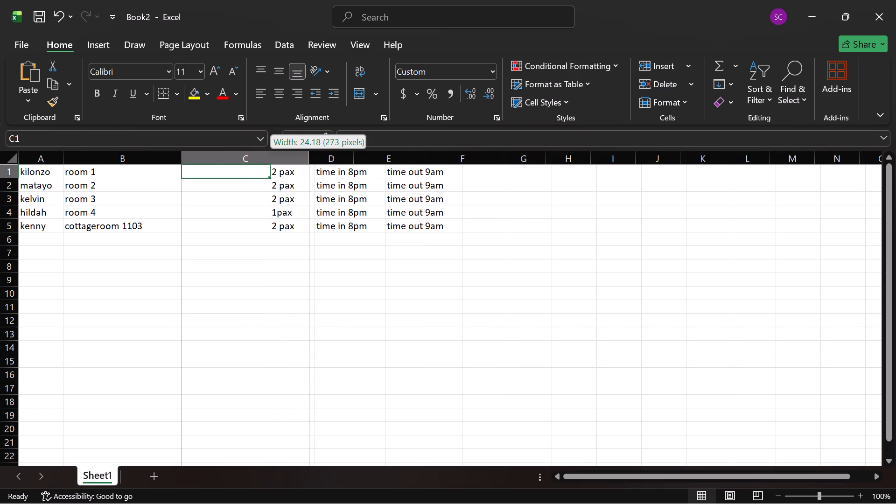
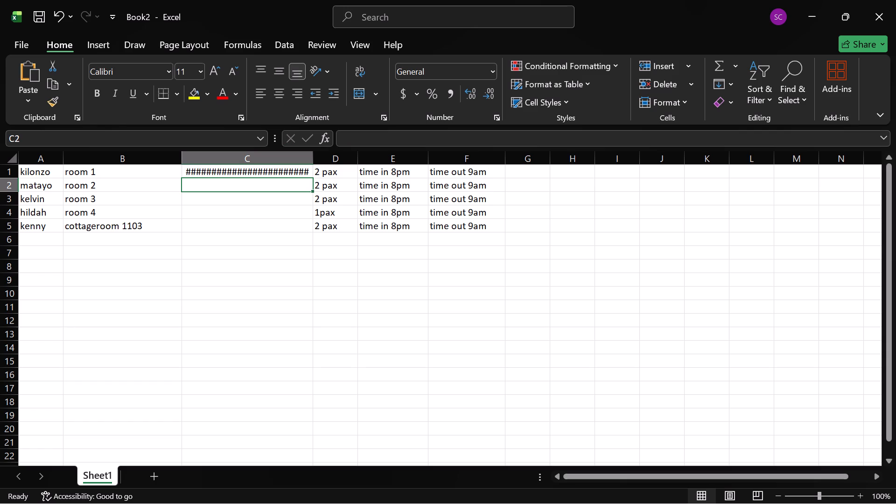
# Examine the stored contents of cells C1 and C2 in the column between the rooms and the pax counts.
pyautogui.press('BackSpace')
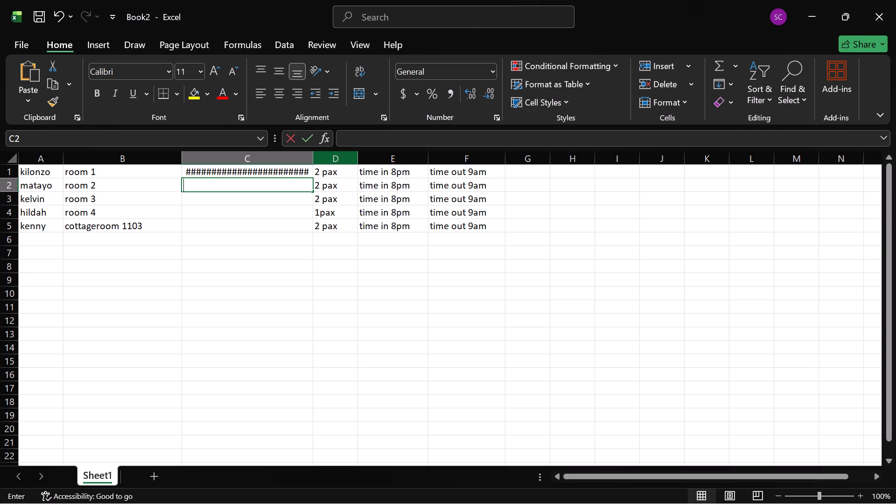
pyautogui.click(278, 175)
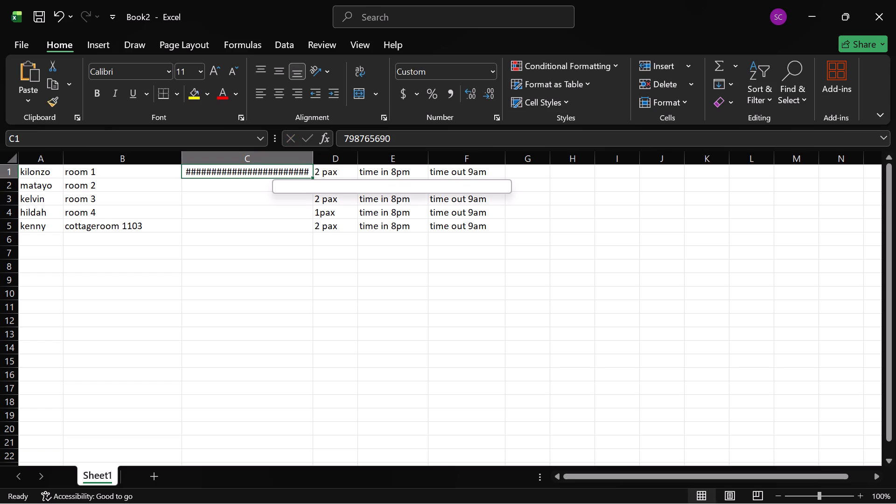
pyautogui.click(374, 136)
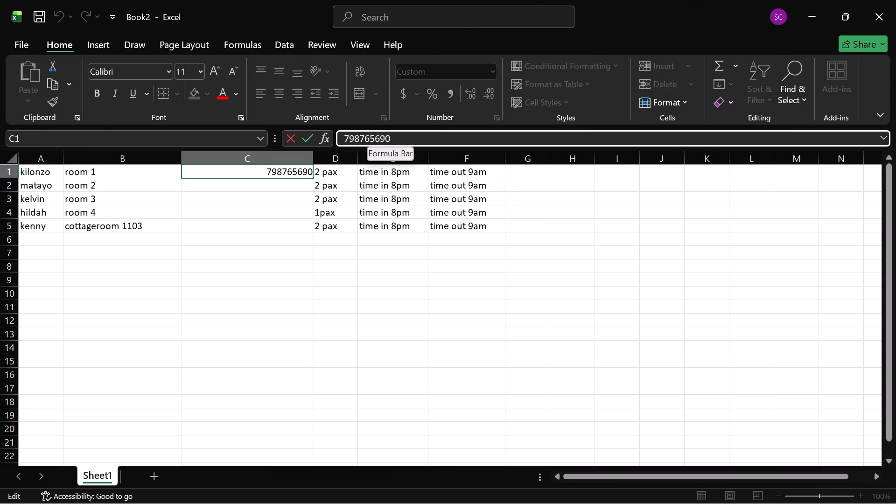
pyautogui.click(259, 187)
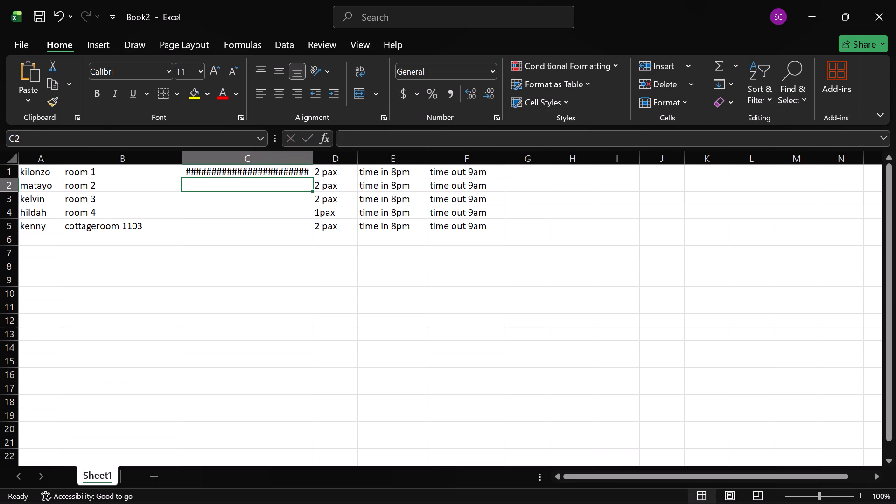
pyautogui.click(348, 138)
pyautogui.click(348, 138)
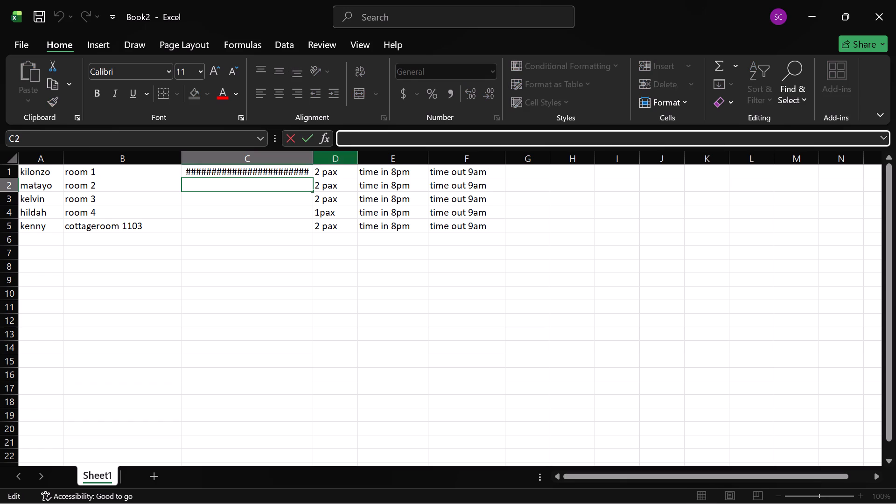
pyautogui.click(289, 183)
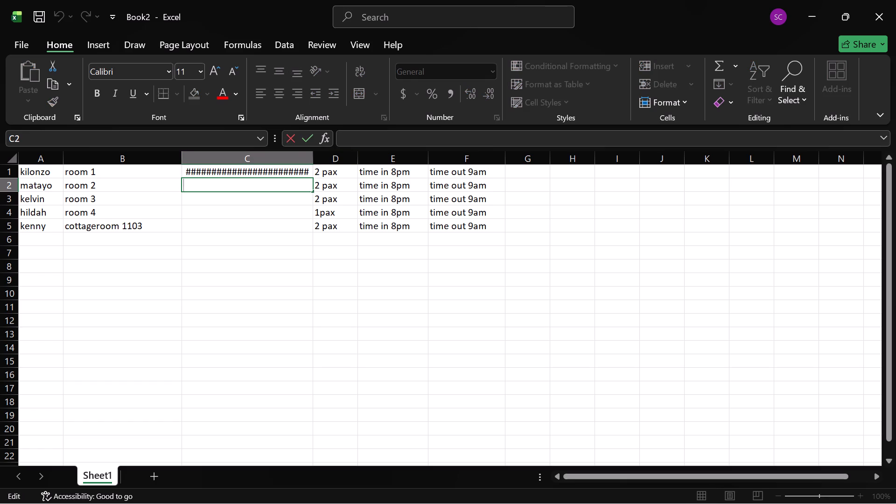
pyautogui.click(287, 170)
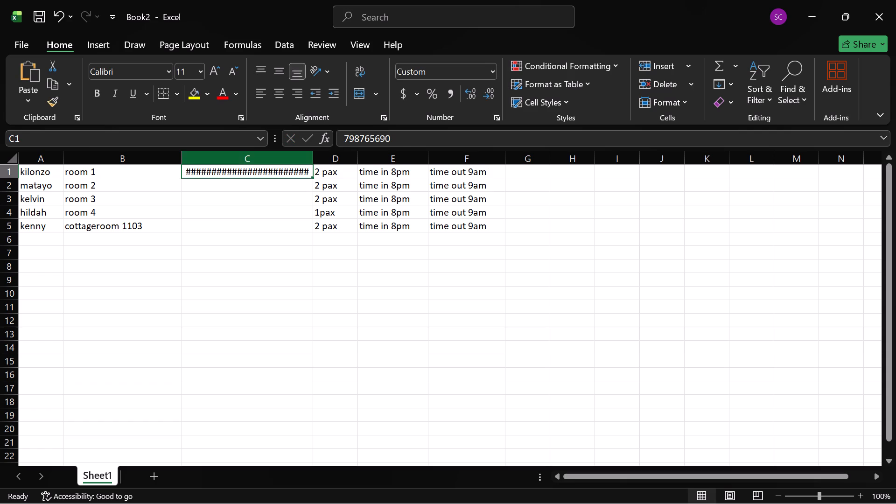
pyautogui.click(363, 138)
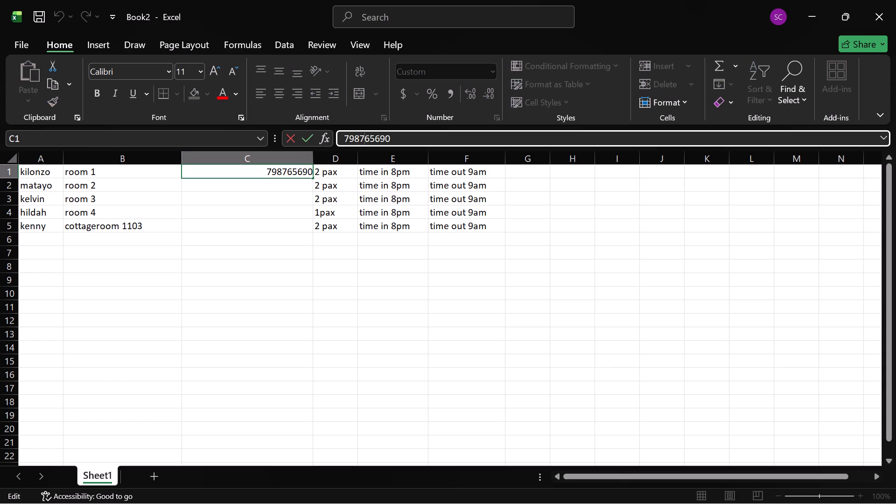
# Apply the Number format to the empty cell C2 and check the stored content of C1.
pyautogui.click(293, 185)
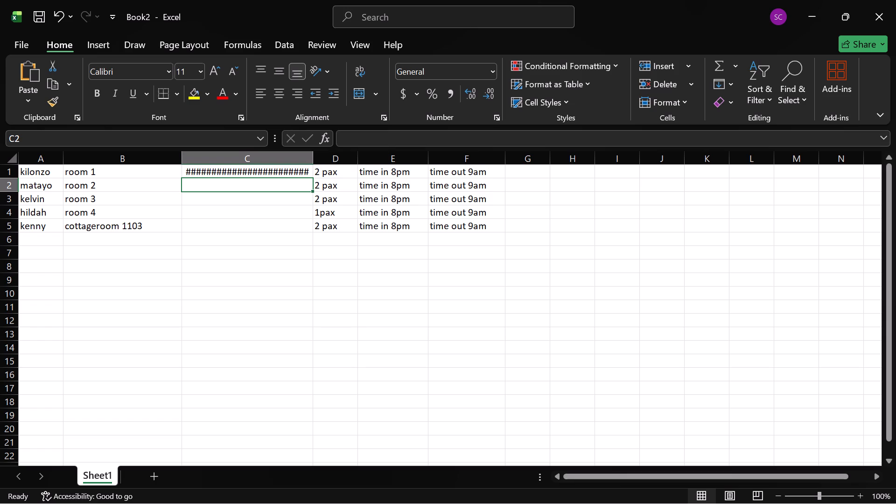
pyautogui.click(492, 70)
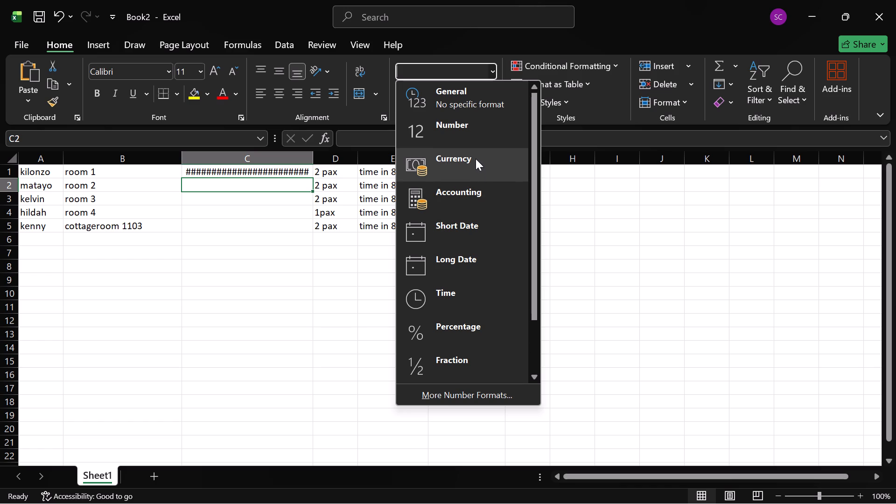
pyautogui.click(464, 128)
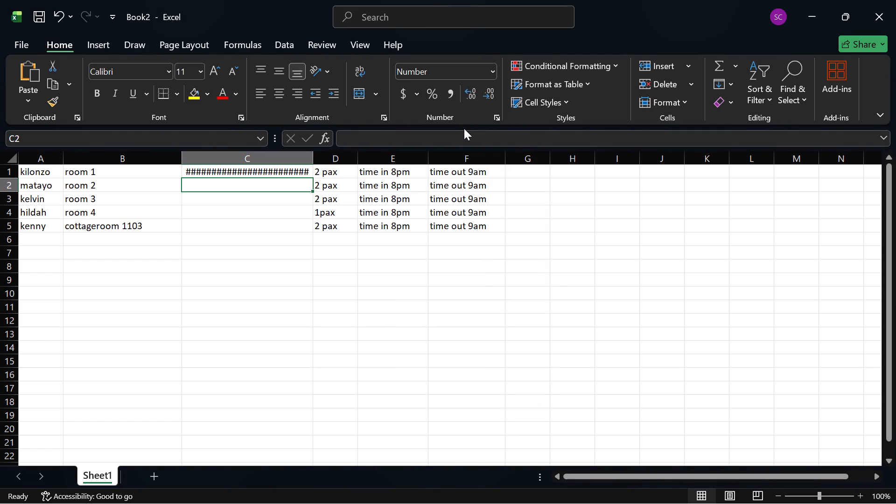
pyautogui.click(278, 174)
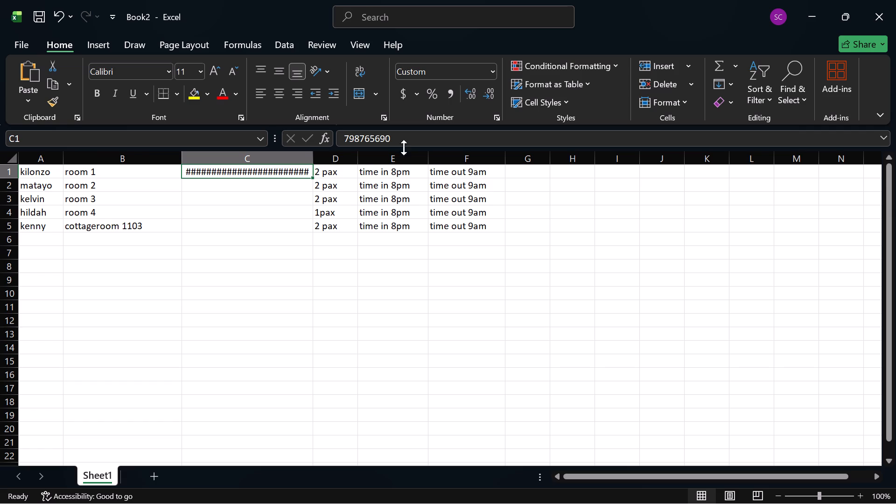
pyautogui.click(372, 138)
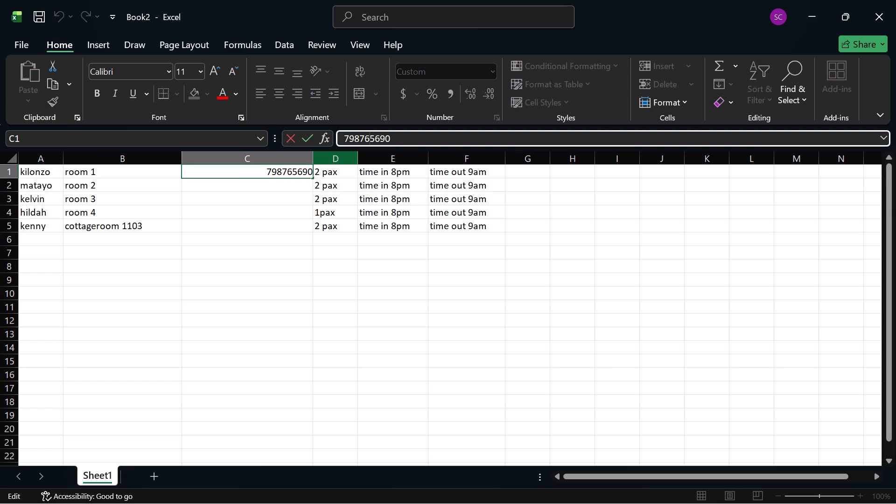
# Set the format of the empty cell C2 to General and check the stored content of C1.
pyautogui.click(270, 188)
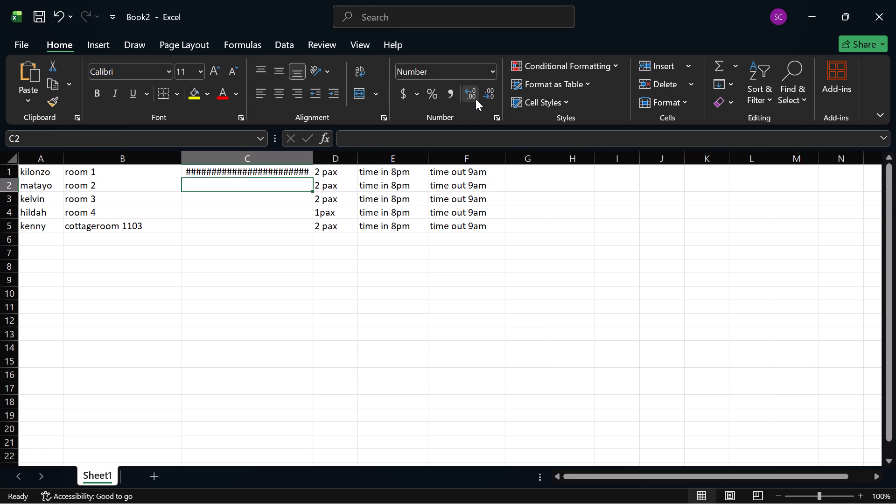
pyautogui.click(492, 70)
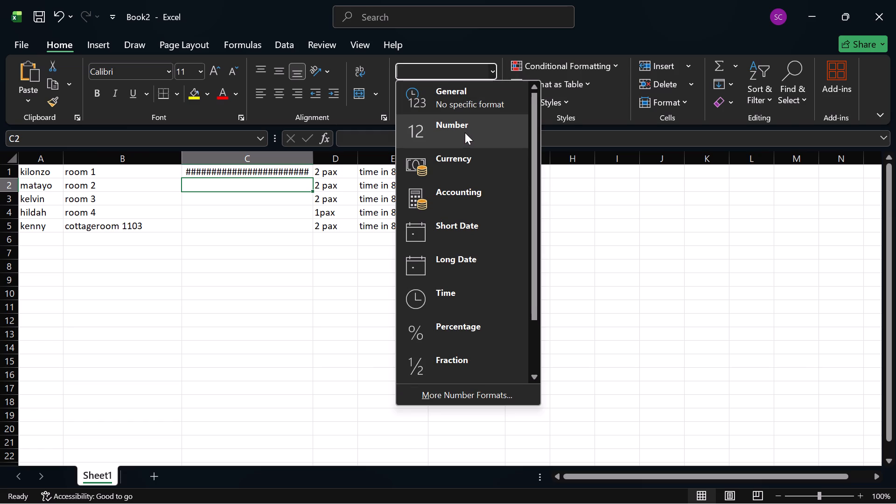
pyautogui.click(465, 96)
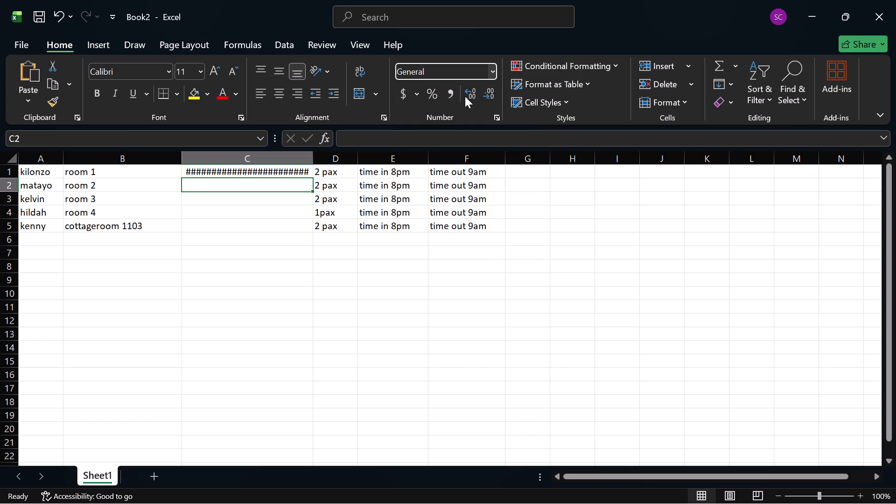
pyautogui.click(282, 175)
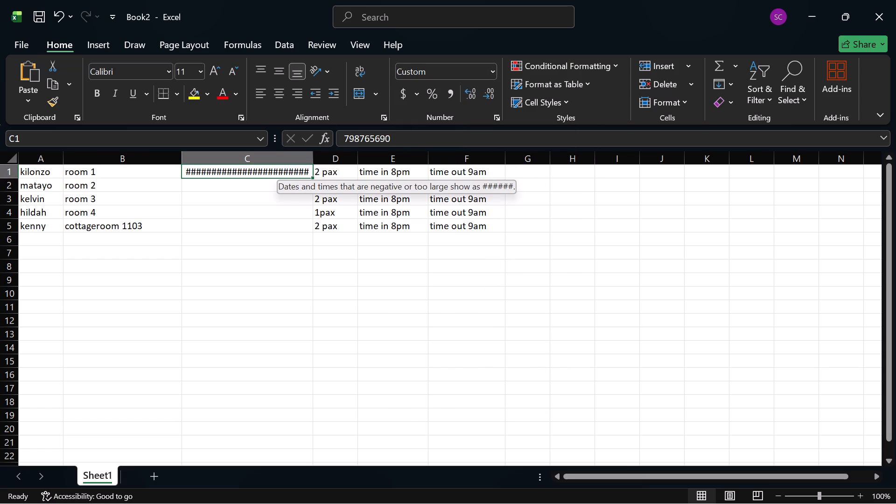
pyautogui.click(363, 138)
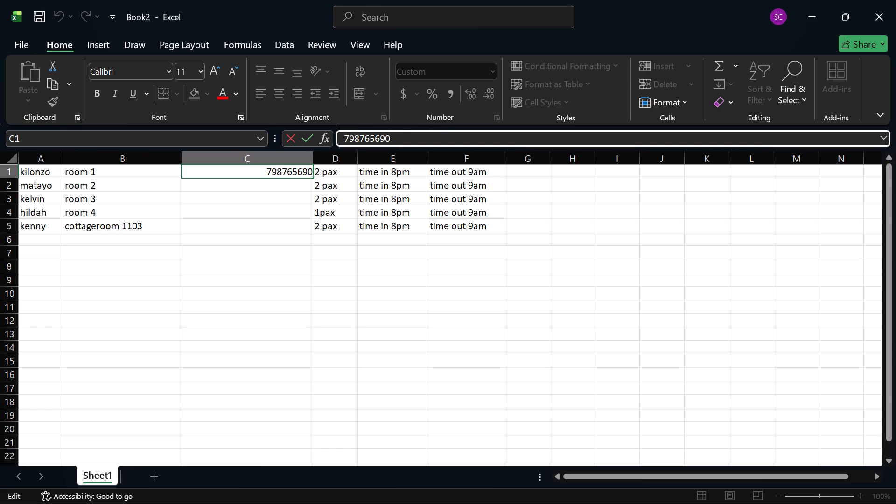
# Apply the Currency format to the empty cell C2 in matayo's row.
pyautogui.click(290, 189)
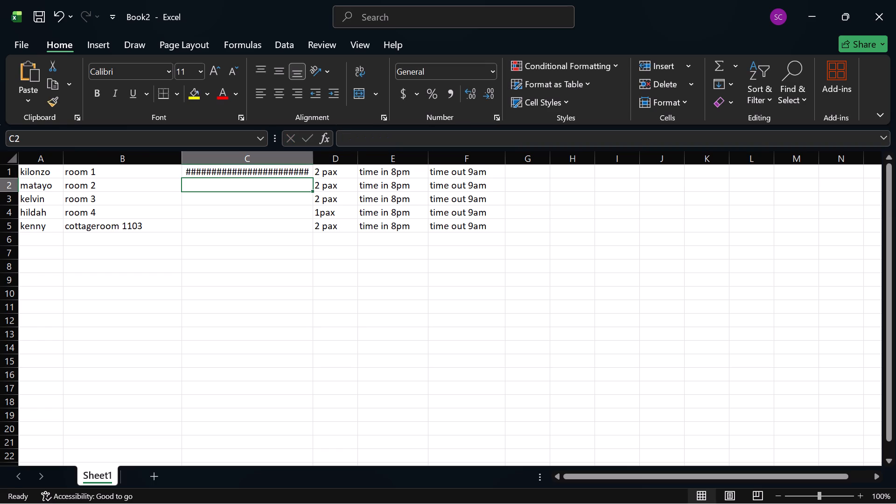
pyautogui.click(490, 70)
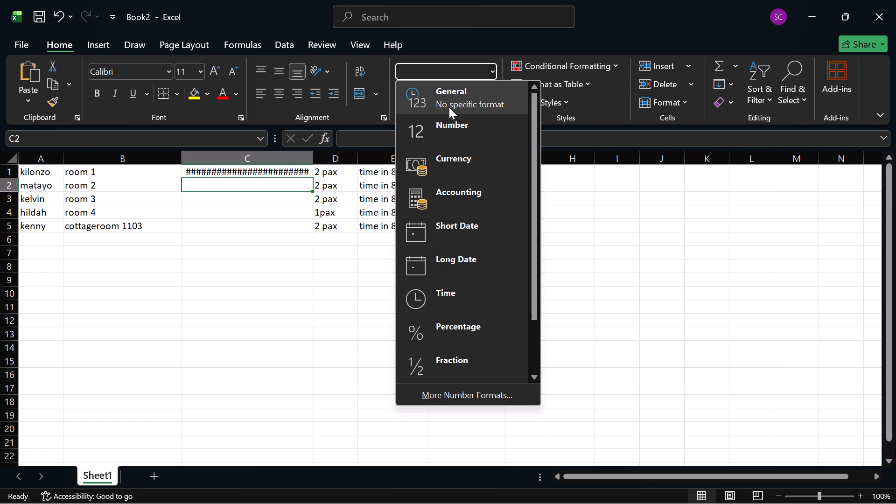
pyautogui.click(437, 161)
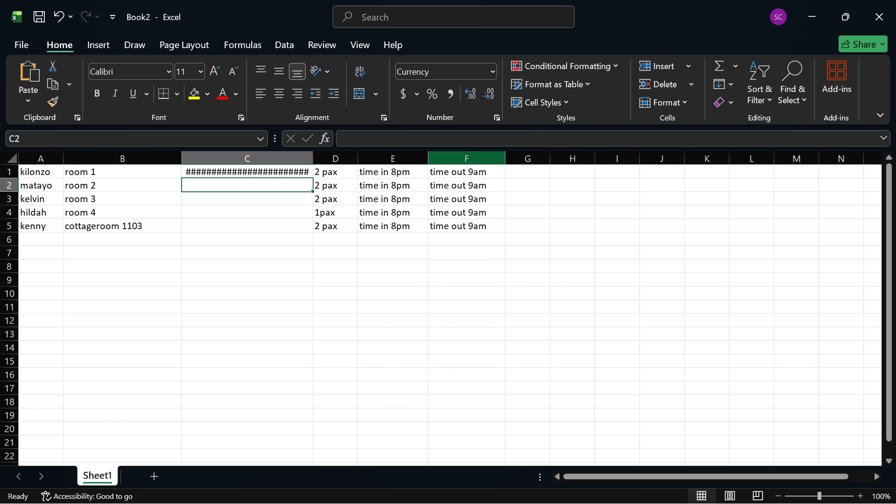
pyautogui.click(294, 186)
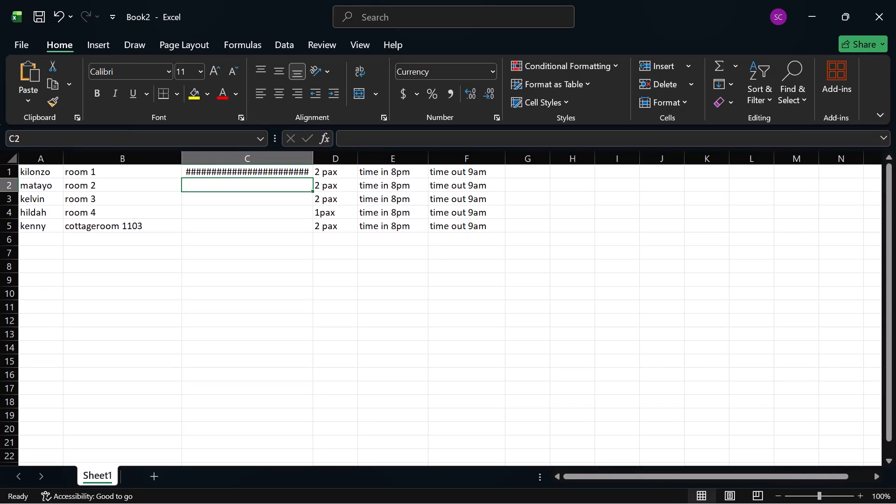
# Replace the content of cell C1 in kilonzo's row with the amount $1200.
pyautogui.click(287, 173)
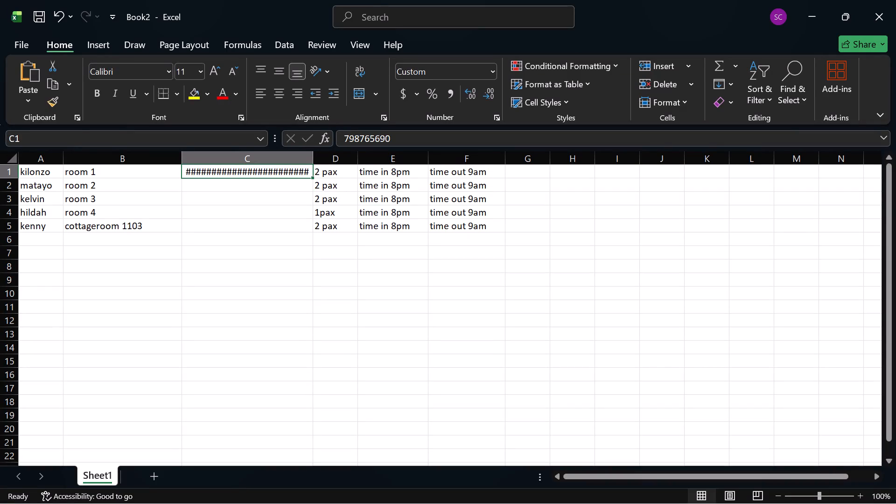
pyautogui.press('BackSpace')
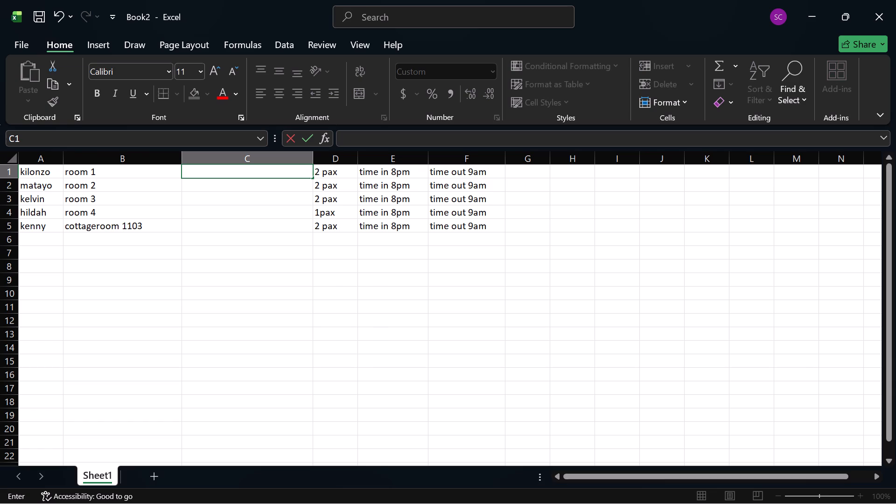
pyautogui.press('4')
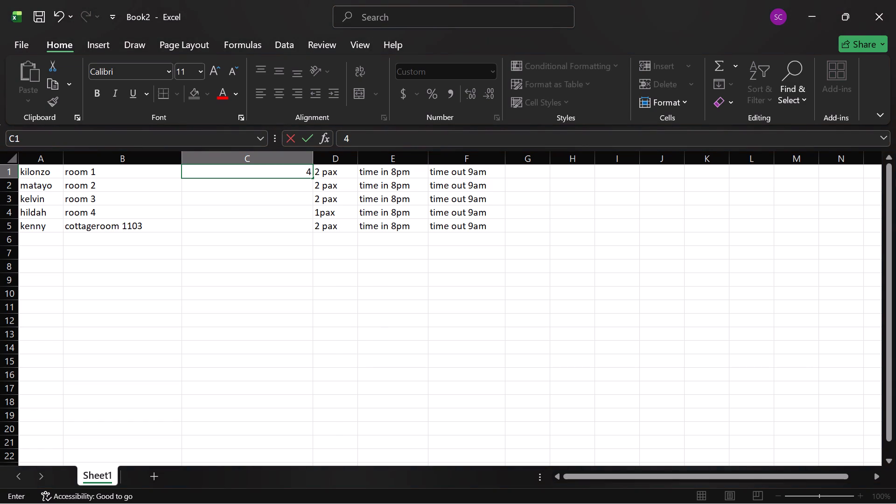
pyautogui.press('BackSpace')
pyautogui.press('4')
pyautogui.press('BackSpace')
pyautogui.hotkey('shift', '$')
pyautogui.write('12')
pyautogui.write('00')
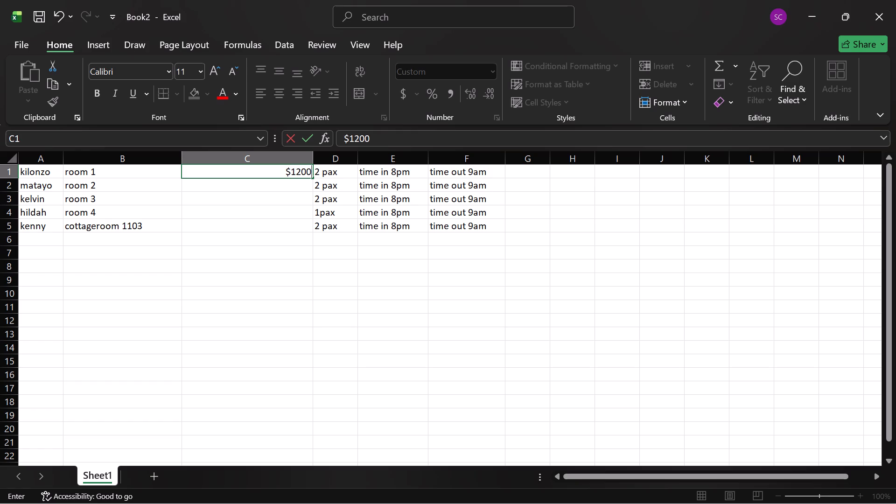
pyautogui.click(290, 185)
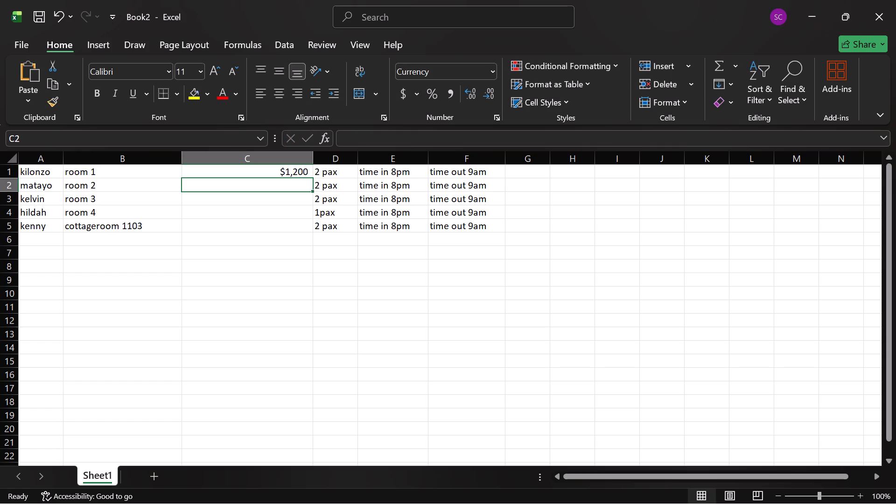
# Apply the Currency format to cell C2 in matayo's row and enter the amount $1200.
pyautogui.hotkey('ctrl', 'shift', '4')
pyautogui.hotkey('ctrl', 'shift', '4')
pyautogui.hotkey('shift', '$')
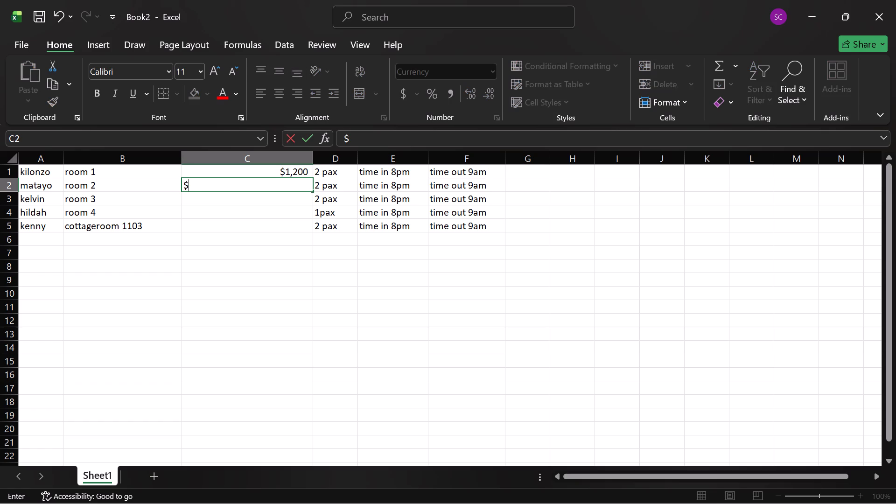
pyautogui.write('12')
pyautogui.write('00')
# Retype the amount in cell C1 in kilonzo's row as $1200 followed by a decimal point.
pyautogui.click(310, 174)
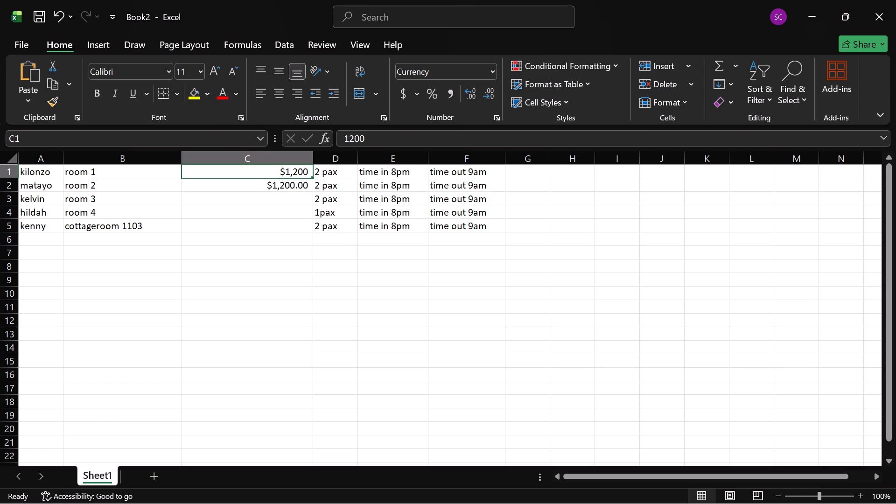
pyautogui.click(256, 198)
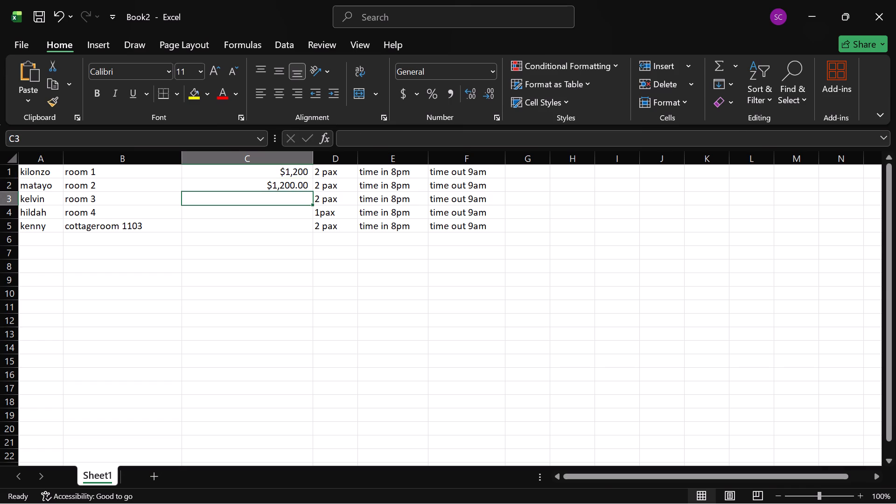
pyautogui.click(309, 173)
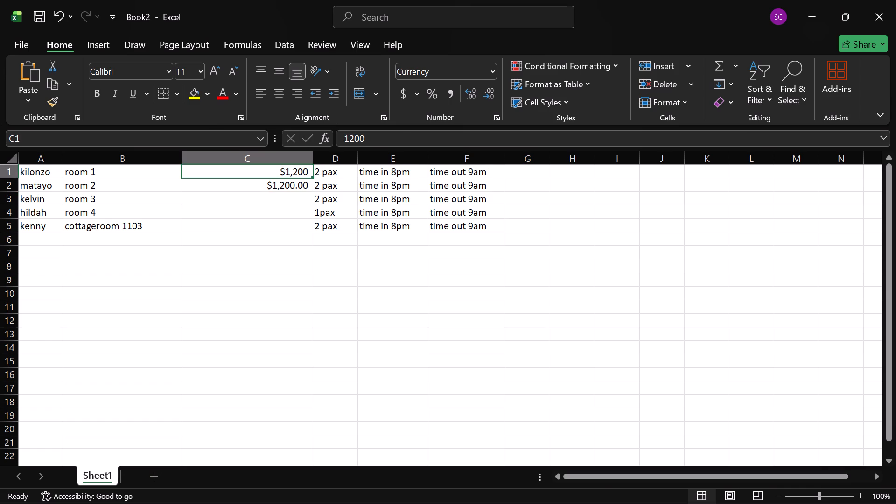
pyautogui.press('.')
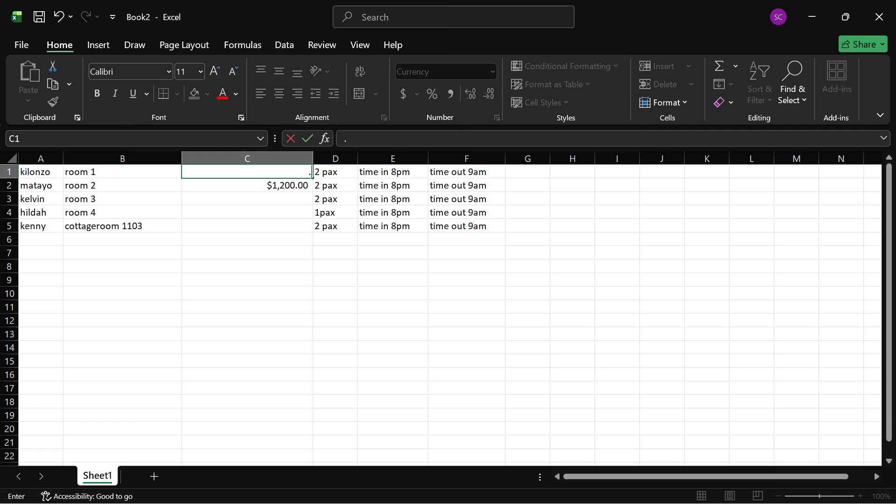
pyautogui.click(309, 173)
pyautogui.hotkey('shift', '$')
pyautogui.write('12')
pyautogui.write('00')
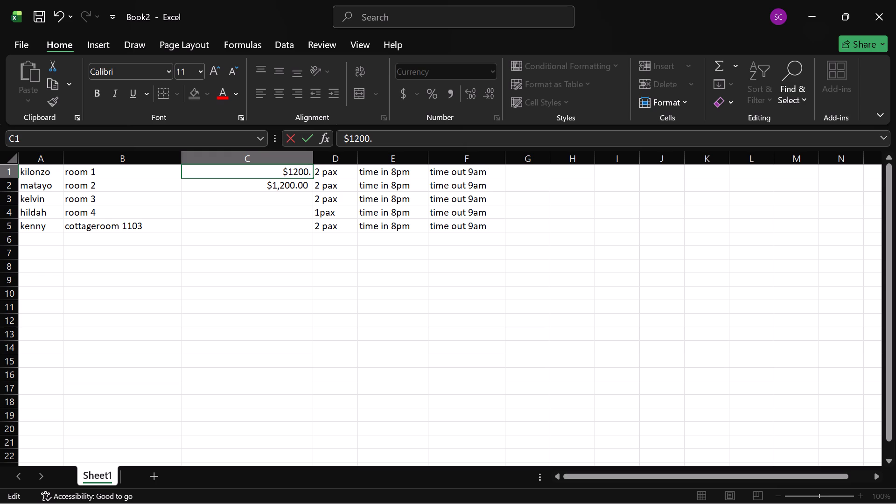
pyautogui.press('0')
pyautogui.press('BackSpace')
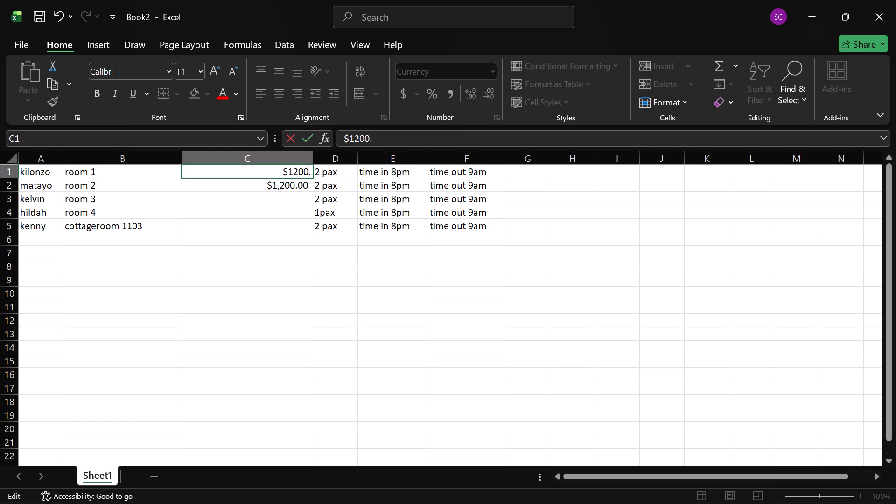
# Enter the amount $1200 in cell C3 in kelvin's row.
pyautogui.click(291, 204)
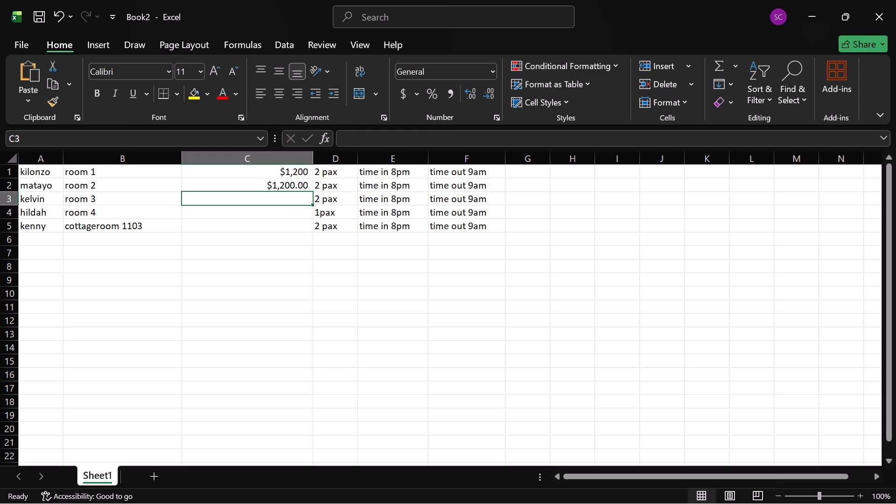
pyautogui.press('4')
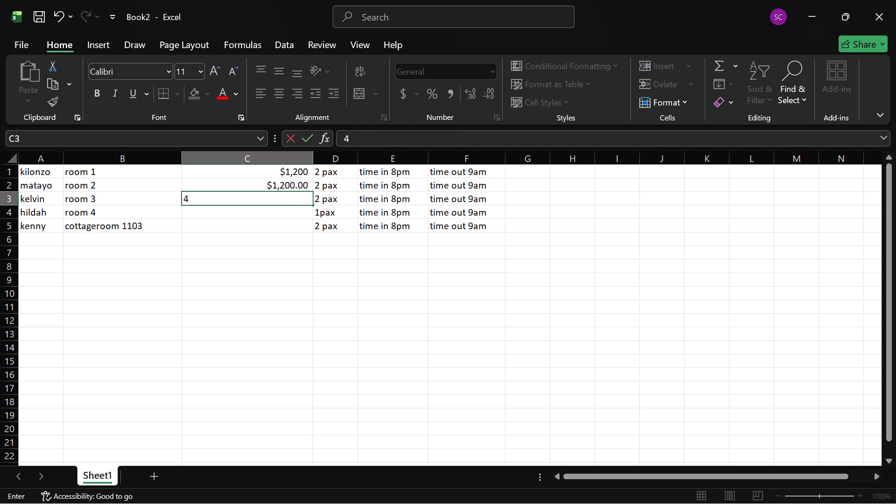
pyautogui.press('BackSpace')
pyautogui.hotkey('shift', '#')
pyautogui.press('BackSpace')
pyautogui.hotkey('shift', '$')
pyautogui.write('1200')
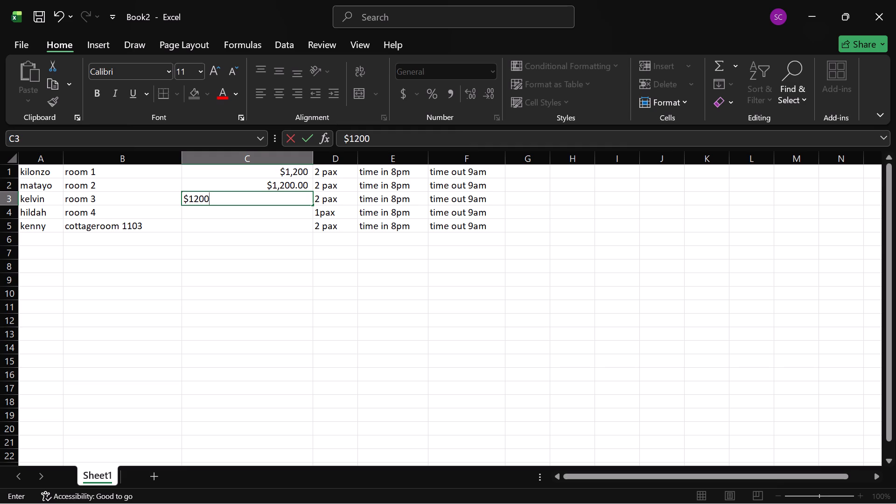
# Enter the amount $1200 in cell C4 in hildah's row.
pyautogui.click(282, 213)
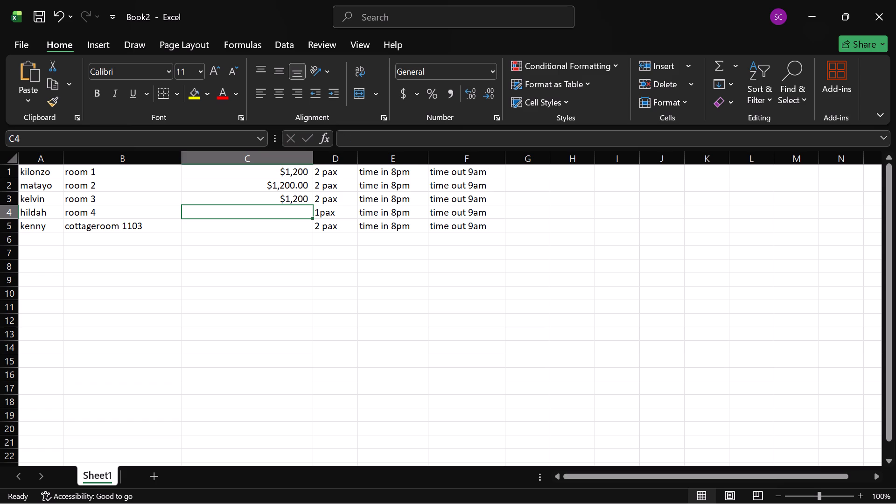
pyautogui.hotkey('shift', '$')
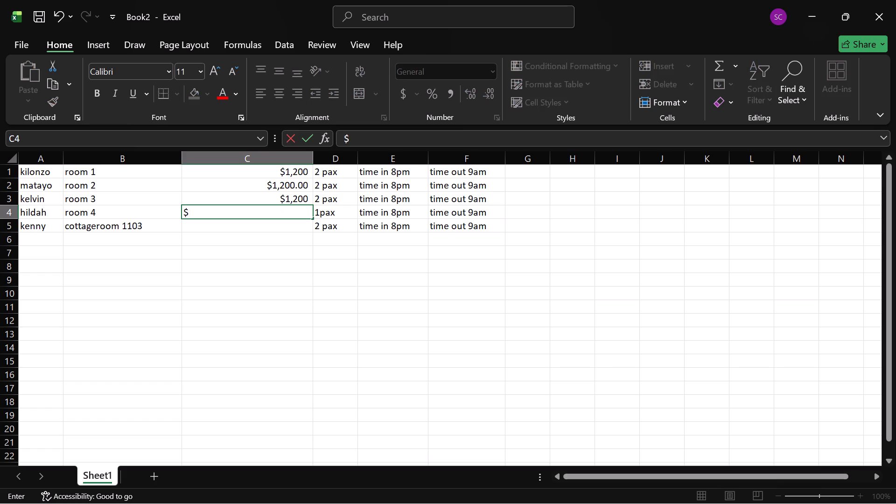
pyautogui.press('1')
pyautogui.press('2')
pyautogui.write('00')
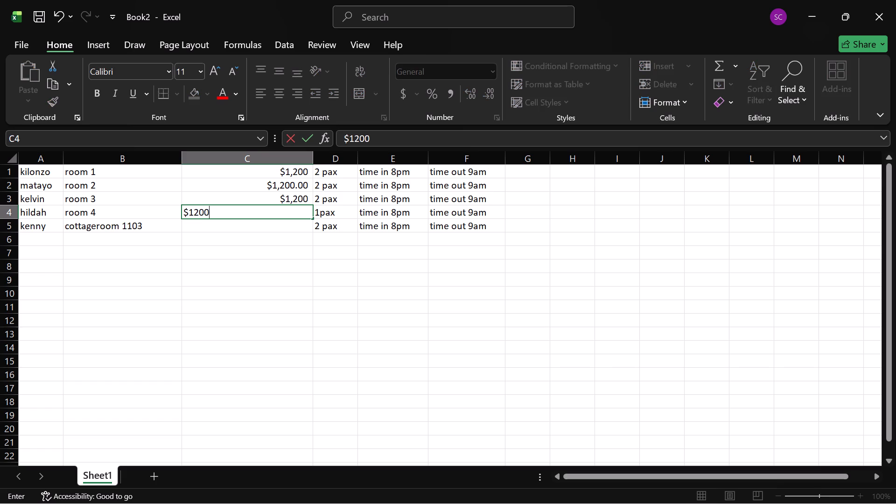
# Enter the amount $5000 in cell C5 in kenny's row.
pyautogui.click(282, 230)
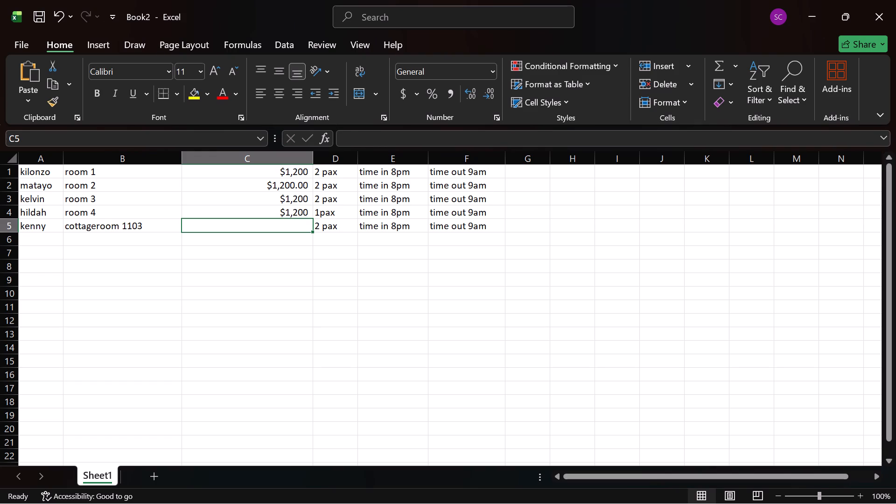
pyautogui.hotkey('shift', '$')
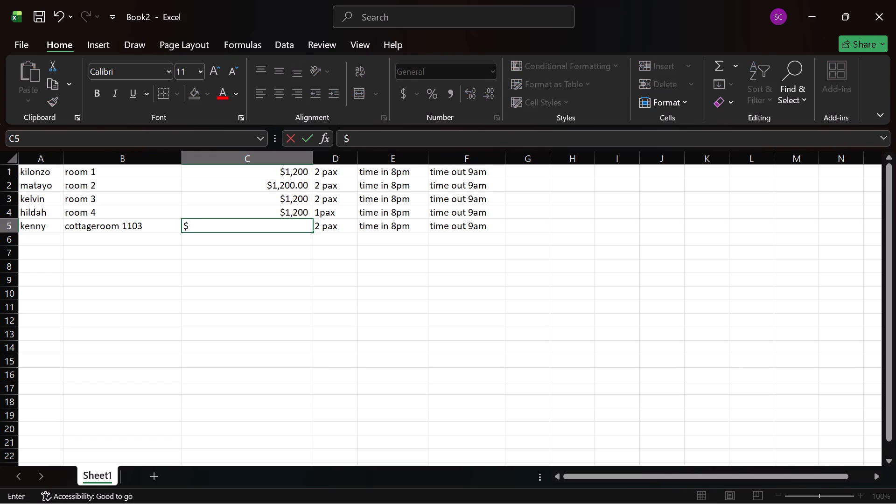
pyautogui.write('5000')
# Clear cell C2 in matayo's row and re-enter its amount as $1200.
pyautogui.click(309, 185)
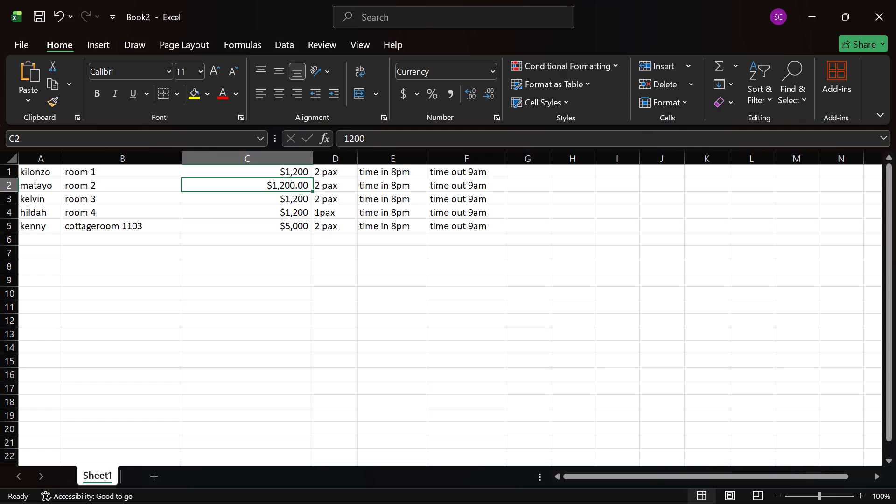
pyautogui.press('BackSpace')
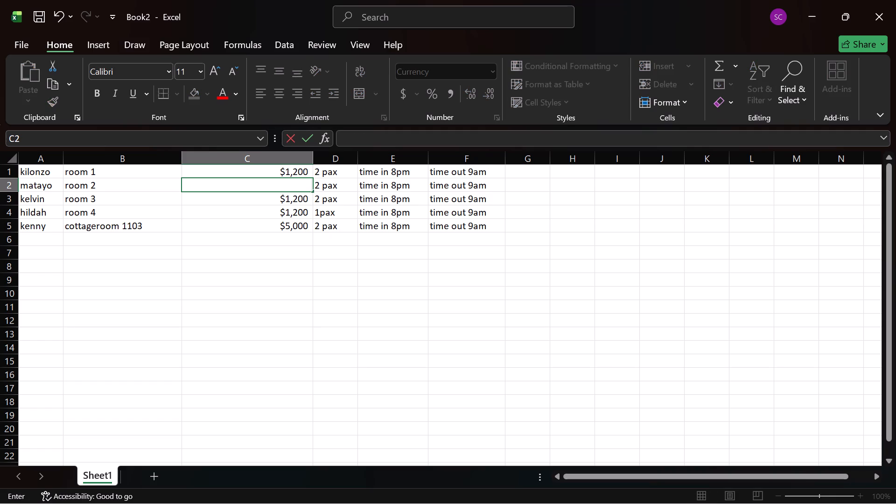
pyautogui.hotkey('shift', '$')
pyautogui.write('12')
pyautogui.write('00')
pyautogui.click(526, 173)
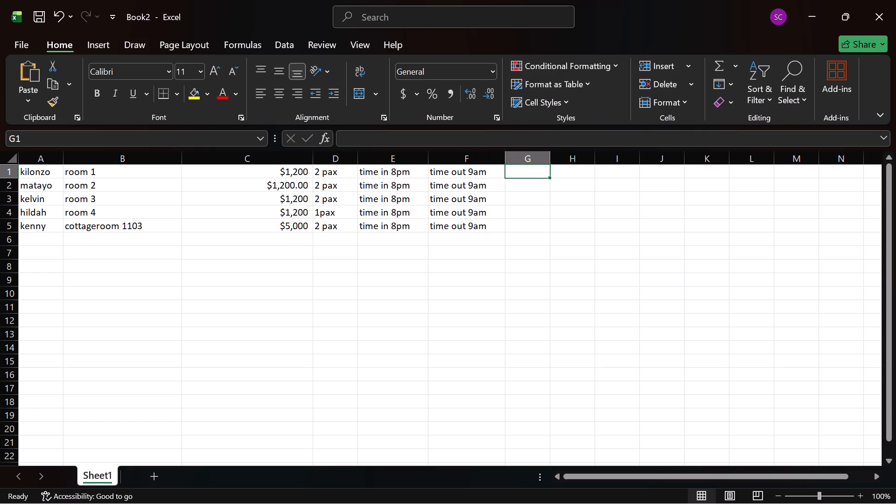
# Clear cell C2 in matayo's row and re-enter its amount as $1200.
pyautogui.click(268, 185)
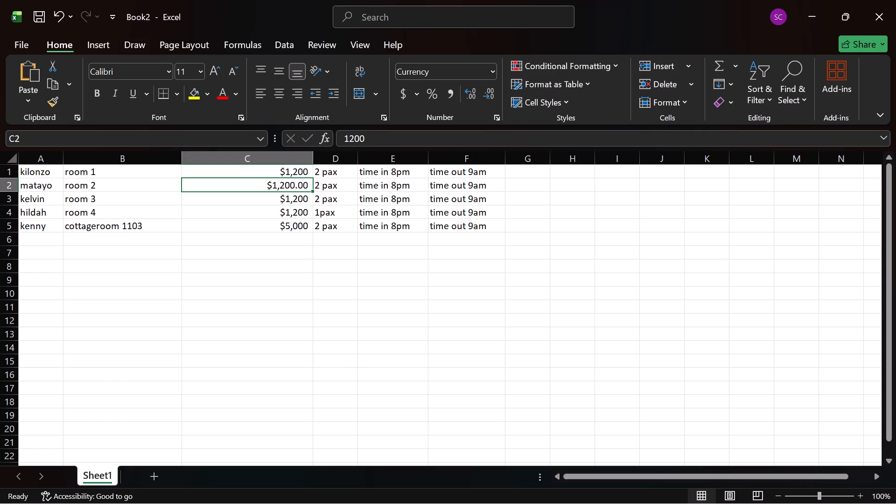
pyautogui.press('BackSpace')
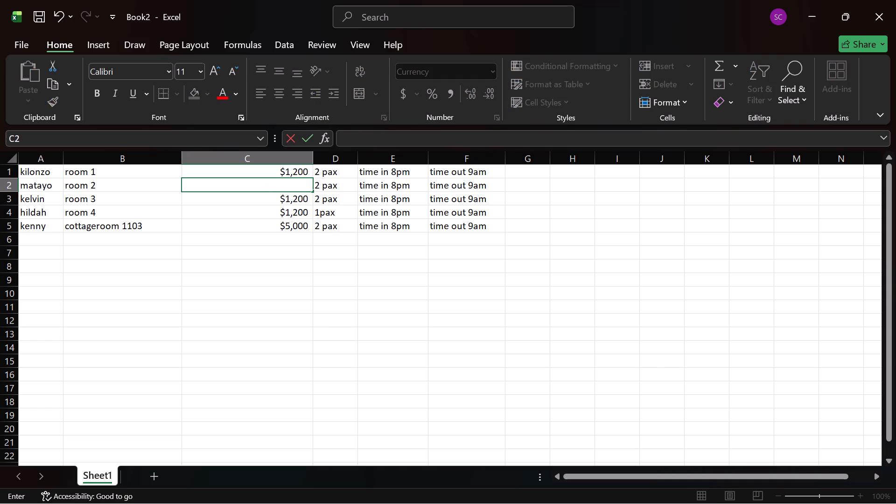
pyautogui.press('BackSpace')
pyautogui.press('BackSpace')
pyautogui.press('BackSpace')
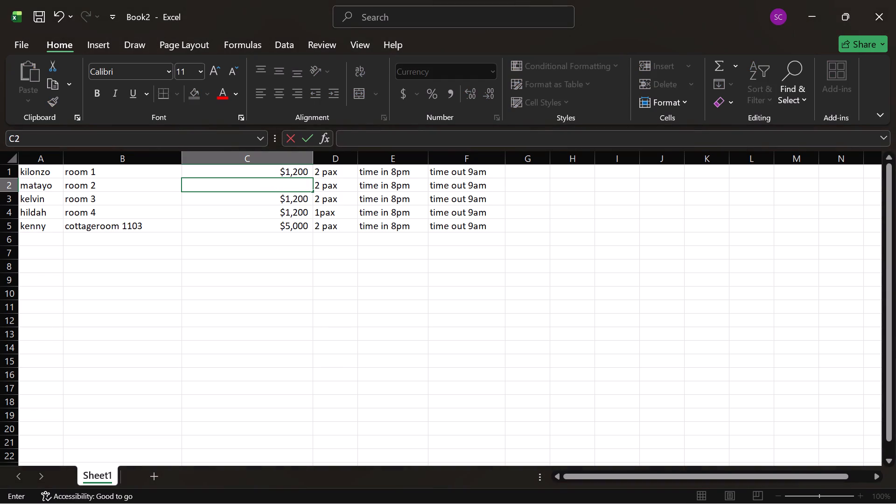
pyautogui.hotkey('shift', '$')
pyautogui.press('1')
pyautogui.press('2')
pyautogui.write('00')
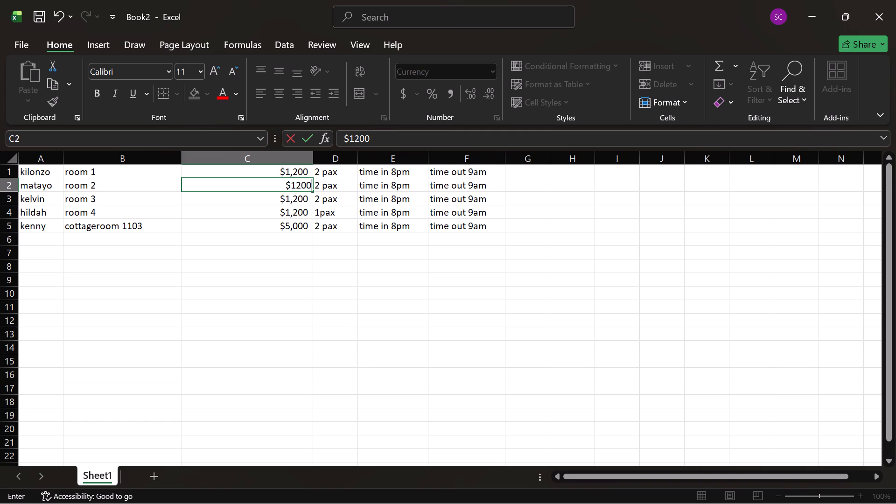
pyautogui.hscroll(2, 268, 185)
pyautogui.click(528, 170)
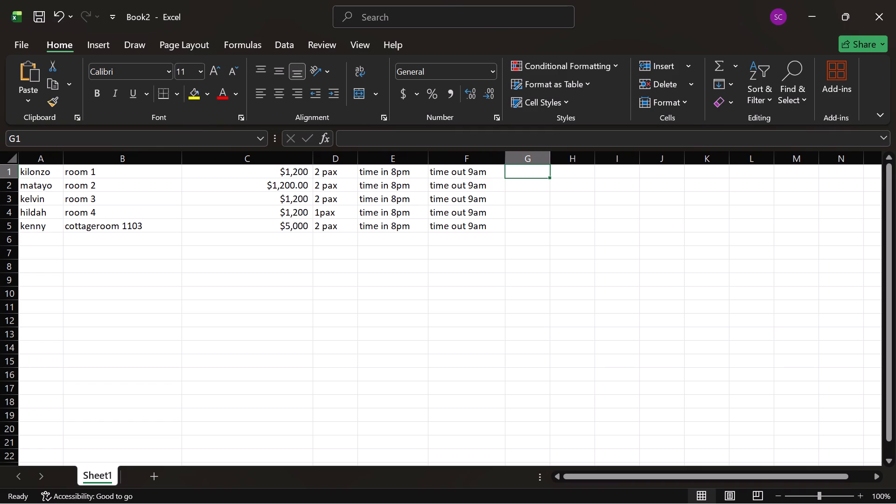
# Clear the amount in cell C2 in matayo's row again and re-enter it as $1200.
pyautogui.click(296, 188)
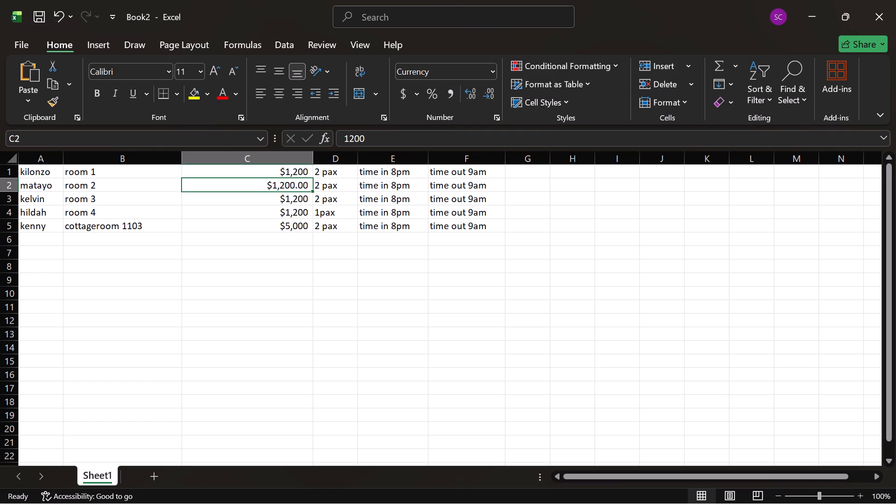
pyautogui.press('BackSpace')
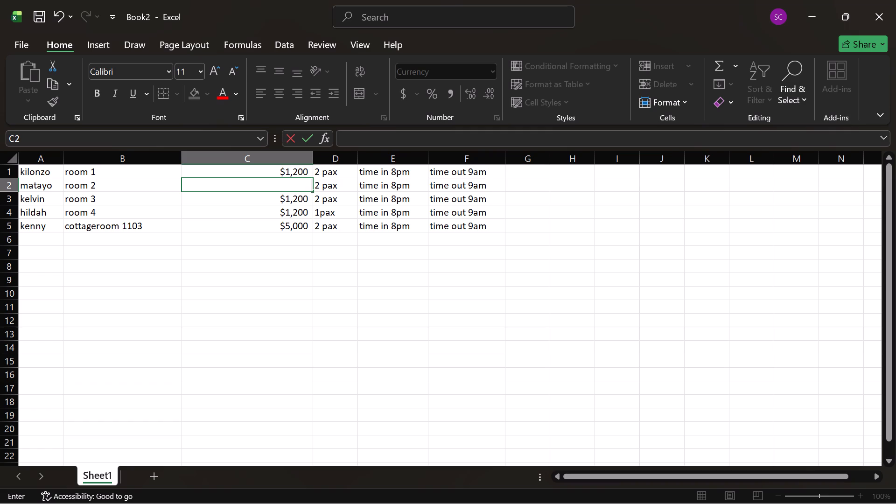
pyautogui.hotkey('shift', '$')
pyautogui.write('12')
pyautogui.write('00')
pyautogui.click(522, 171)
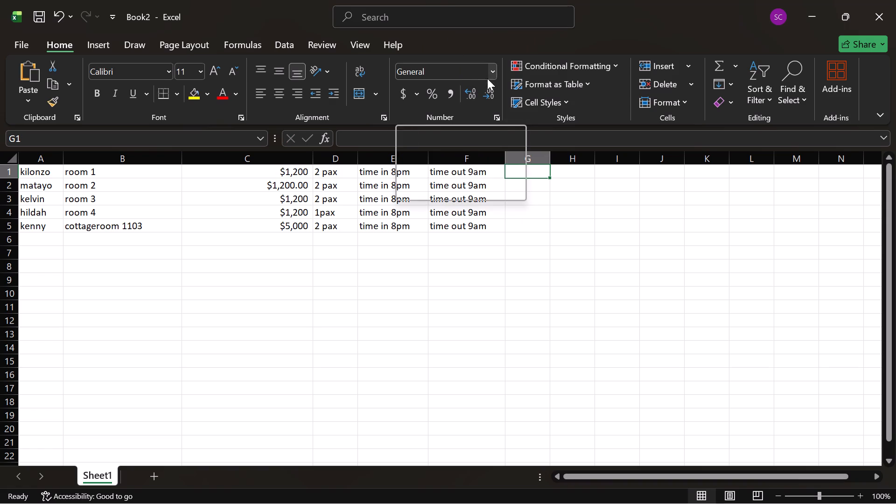
# Change the number format of cell C2 in matayo's row to General.
pyautogui.click(305, 189)
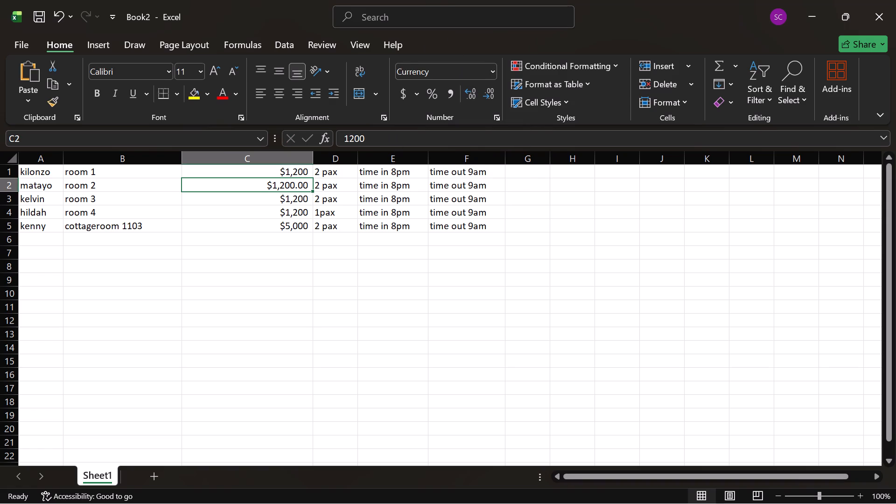
pyautogui.click(490, 68)
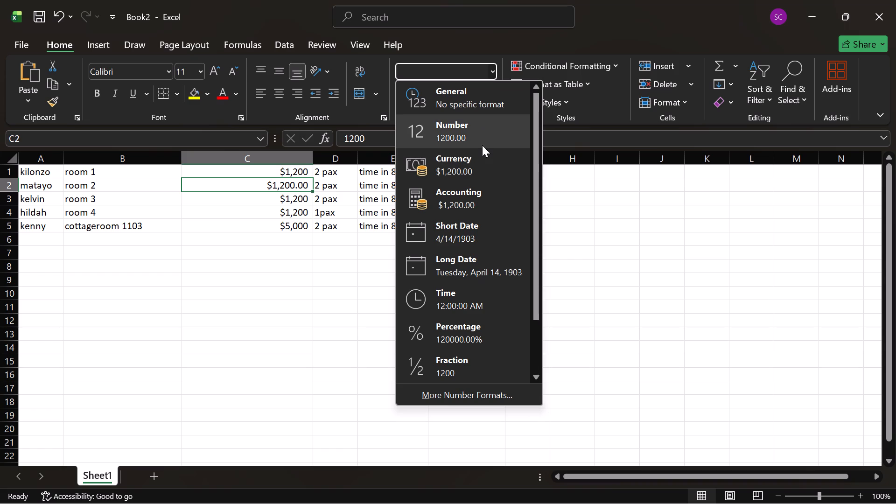
pyautogui.click(483, 102)
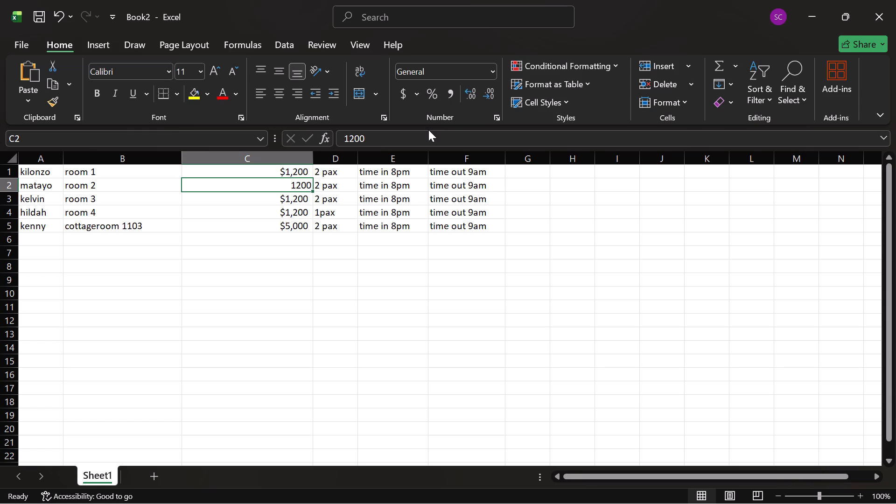
# Replace the amount in cell C2 in matayo's row with $1200, including the dollar sign.
pyautogui.press('BackSpace')
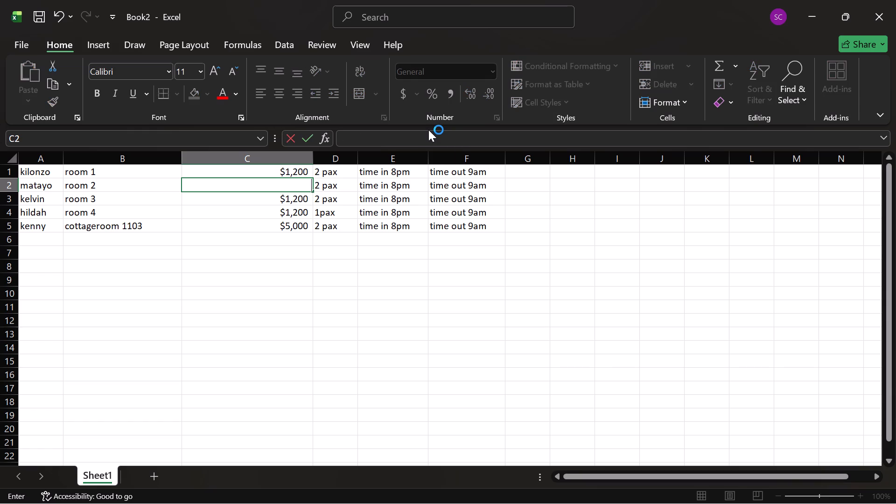
pyautogui.hotkey('shift', '$')
pyautogui.write('12')
pyautogui.write('00')
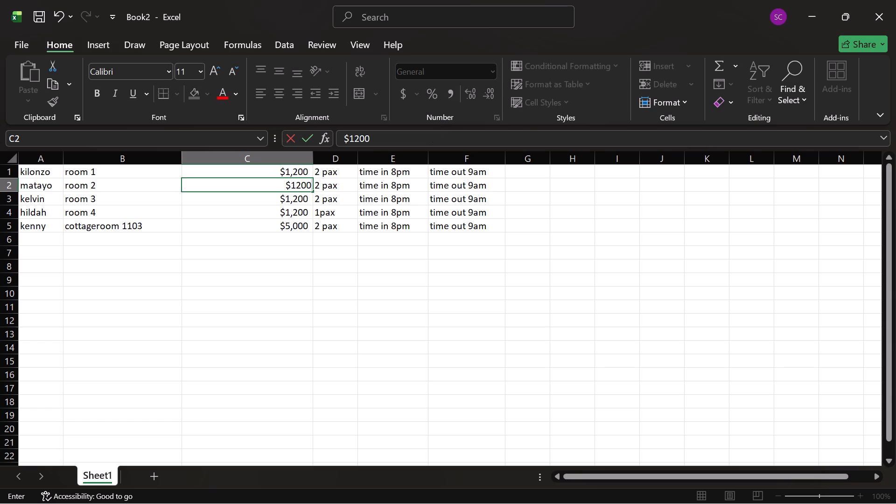
pyautogui.click(532, 177)
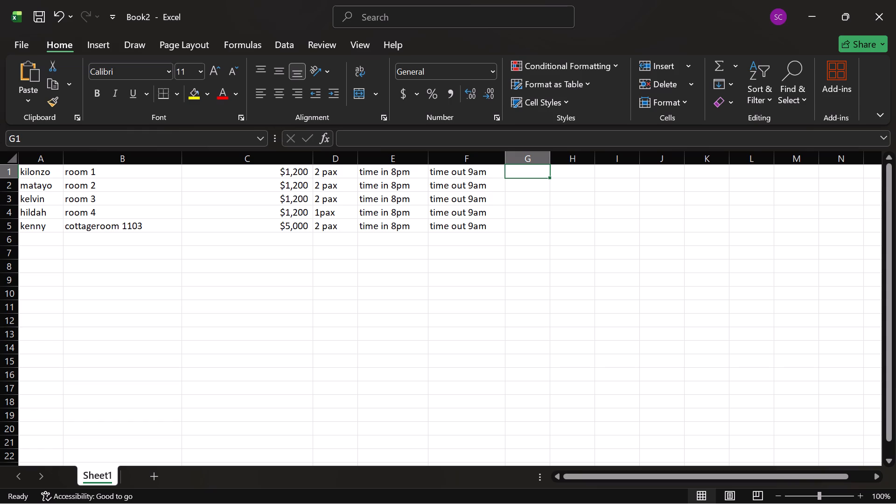
# Insert a blank row above kilonzo's row at the top of the guest list.
pyautogui.scroll(1, 111, 184)
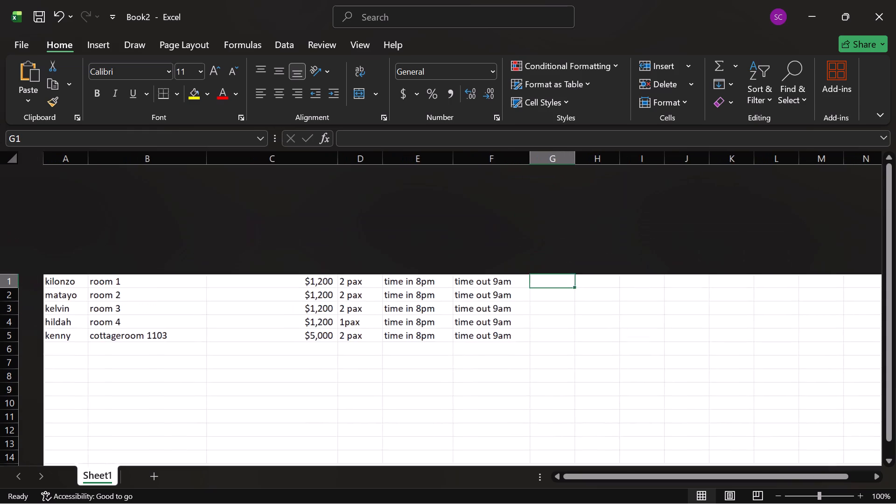
pyautogui.scroll(1, 111, 184)
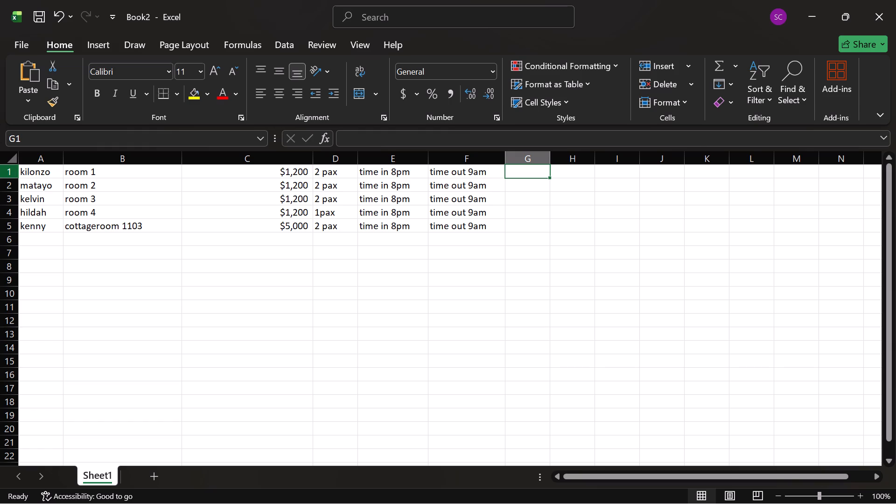
pyautogui.click(11, 171)
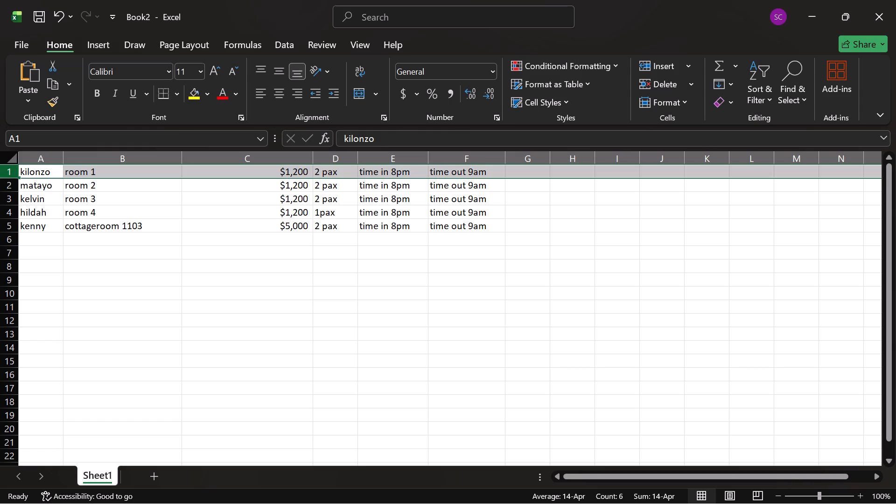
pyautogui.rightClick(11, 171)
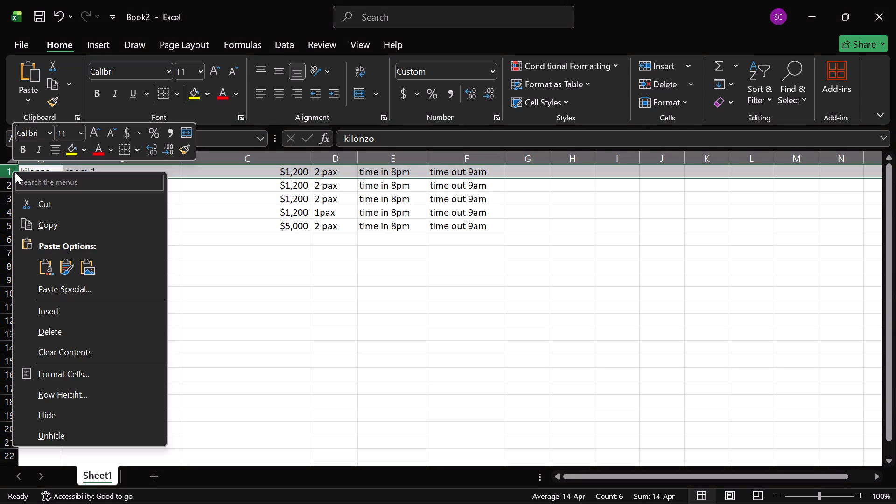
pyautogui.click(62, 308)
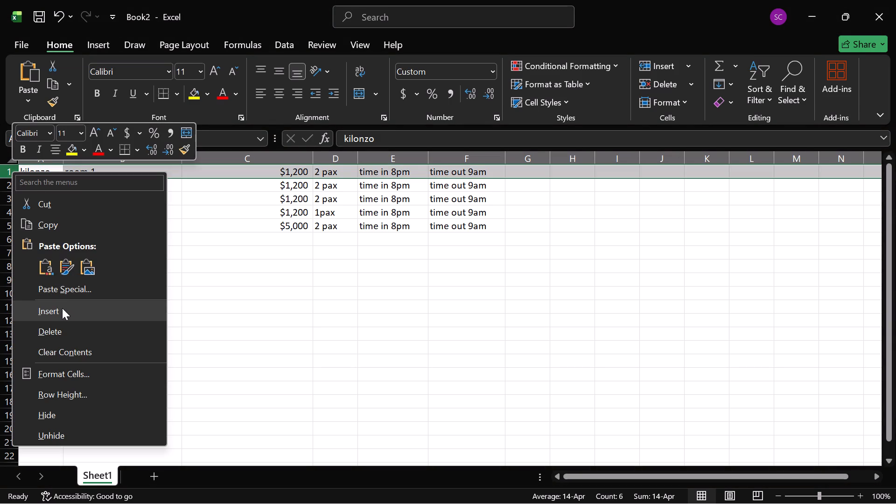
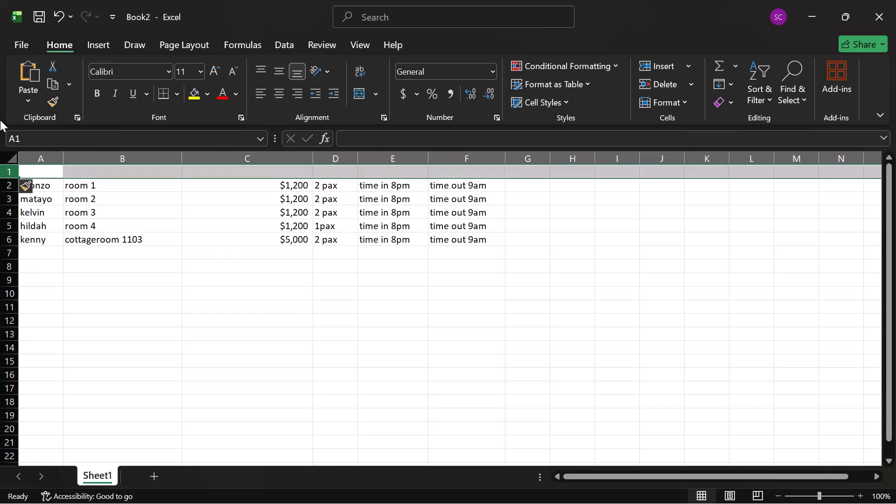
# Insert a second blank row at the top of the sheet, above the guest list.
pyautogui.rightClick(13, 174)
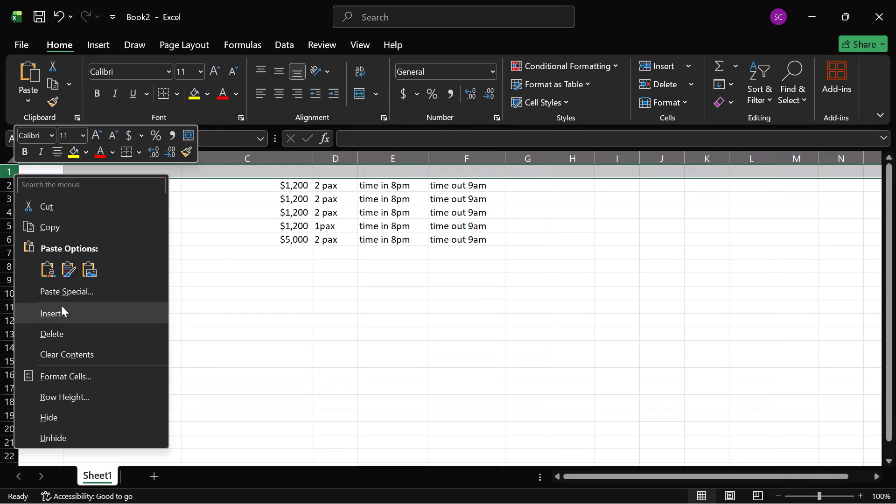
pyautogui.click(63, 315)
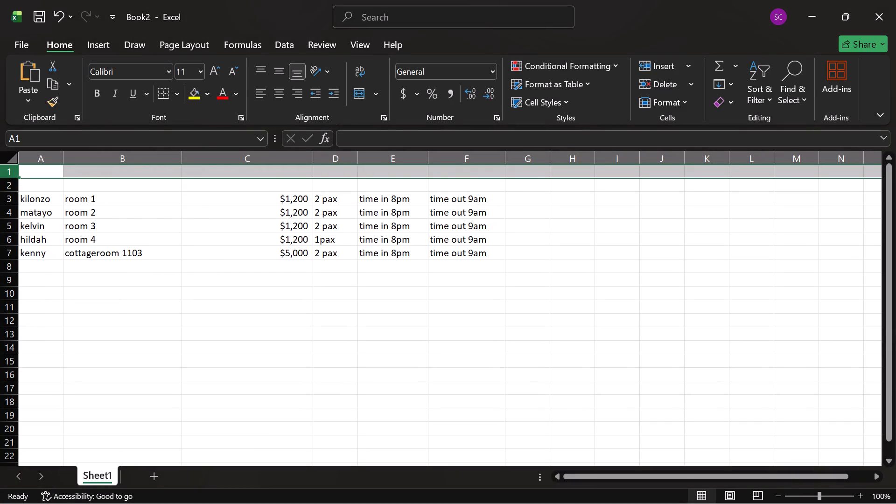
# Merge and center all the cells of the blank row 1.
pyautogui.rightClick(13, 170)
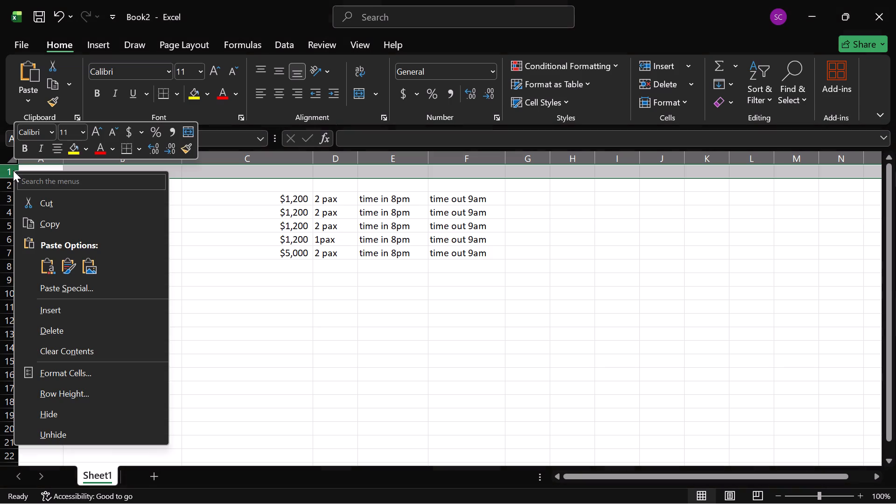
pyautogui.click(186, 127)
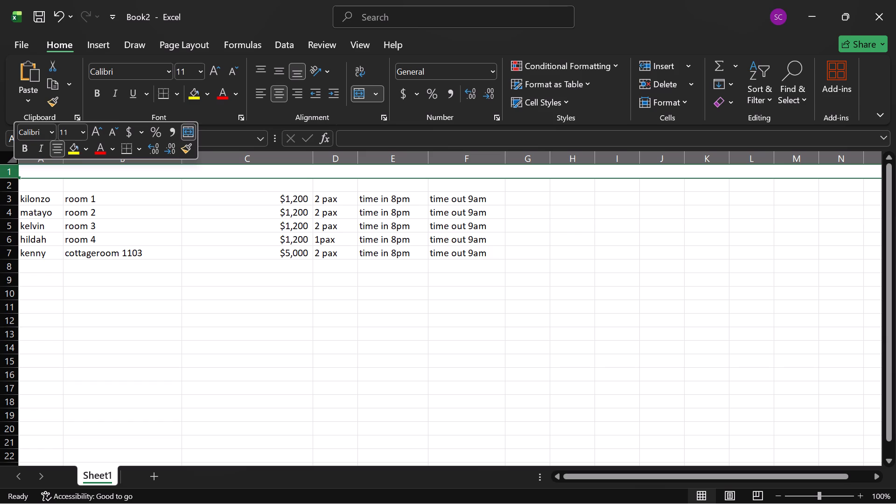
pyautogui.click(314, 174)
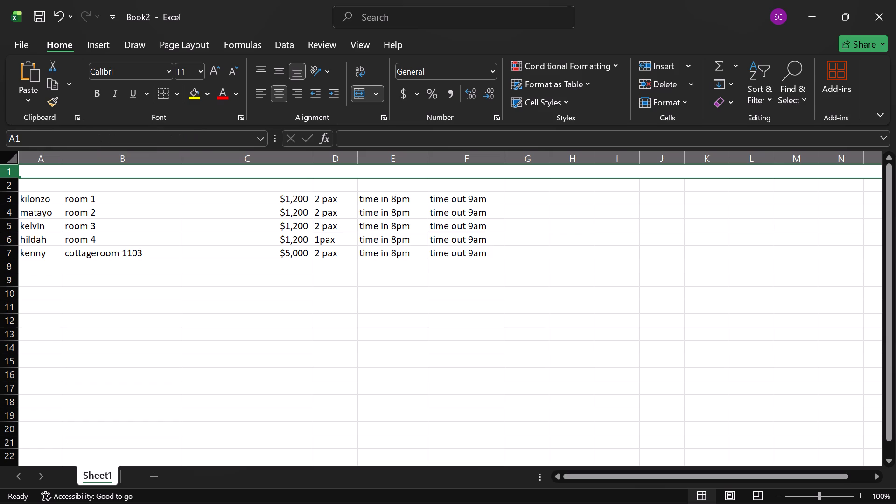
pyautogui.click(326, 175)
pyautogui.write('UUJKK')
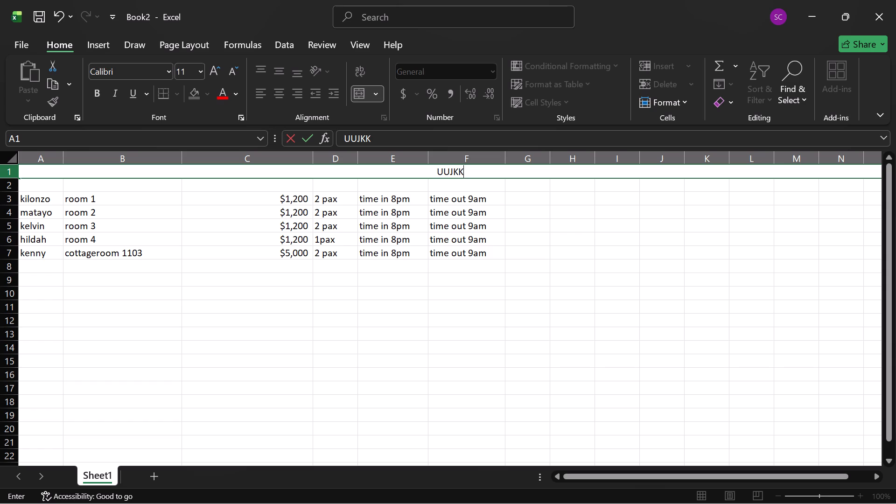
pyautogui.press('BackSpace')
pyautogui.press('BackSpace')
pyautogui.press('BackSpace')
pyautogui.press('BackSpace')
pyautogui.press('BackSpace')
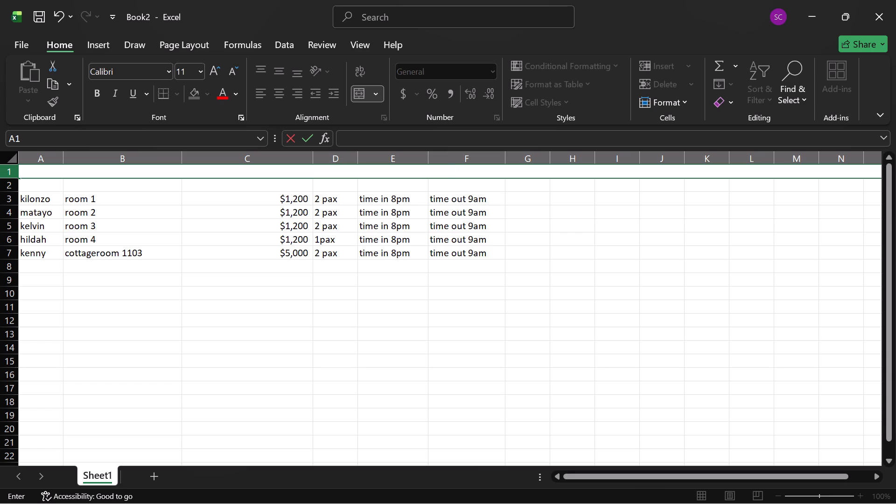
# Enter the title text GUEST MAKORI ACCOMMODATION in merged row 1.
pyautogui.write('GUEST')
pyautogui.press('space')
pyautogui.press('m')
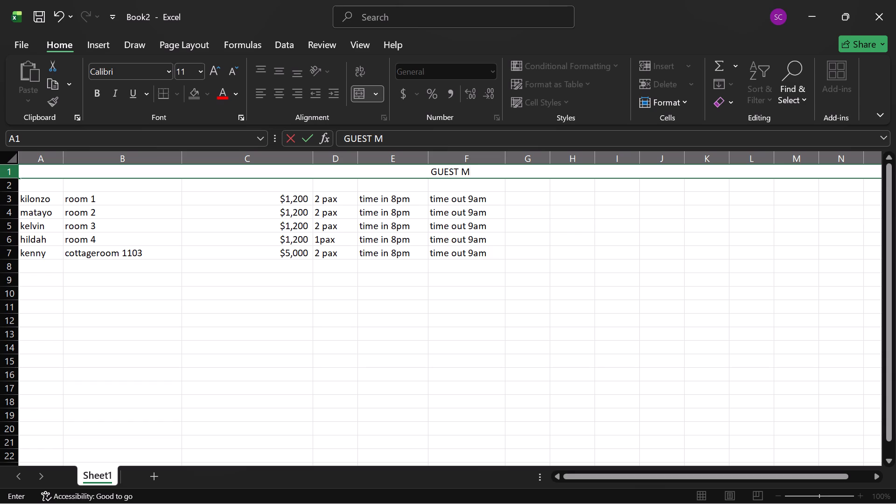
pyautogui.write('AKO')
pyautogui.press('r')
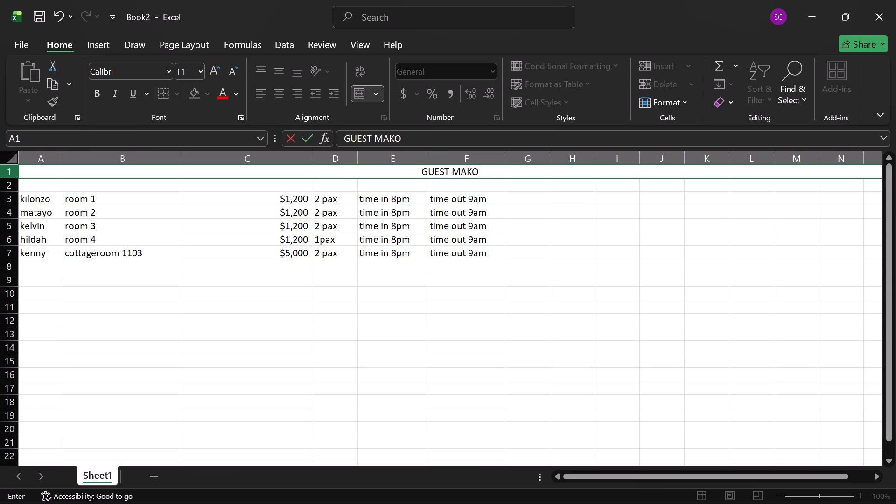
pyautogui.press('space')
pyautogui.write('ACC')
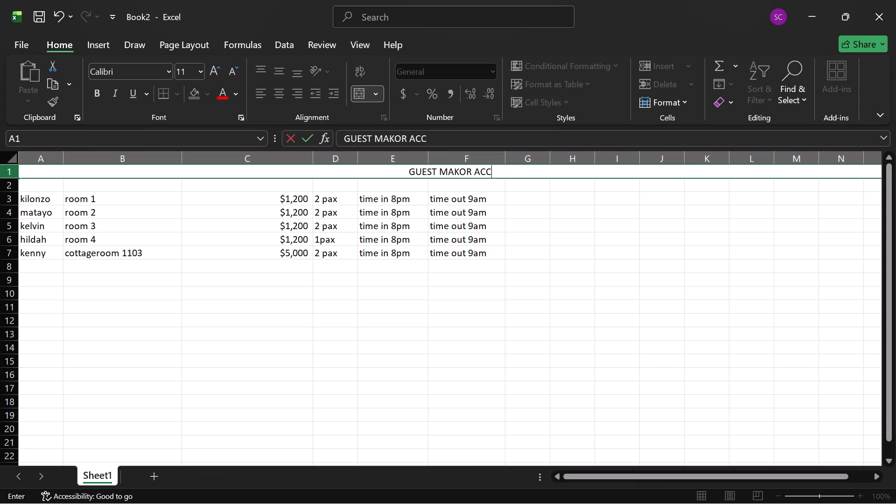
pyautogui.write('OMMO')
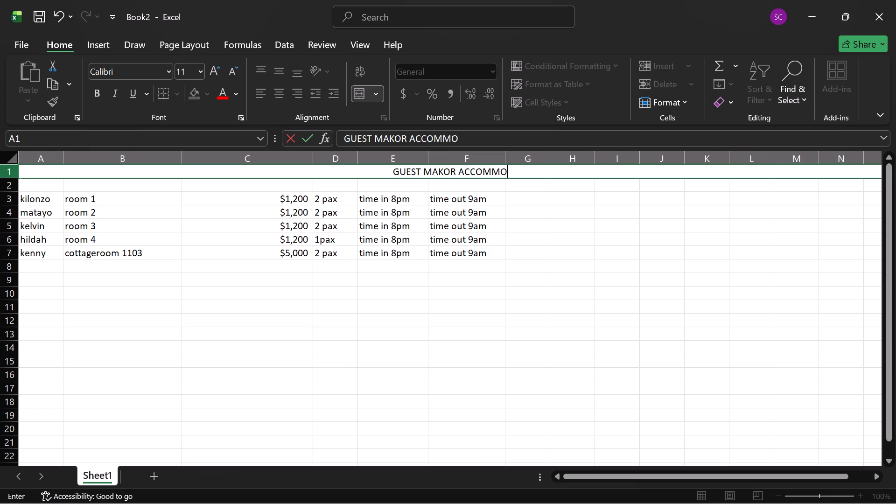
pyautogui.write('DAR')
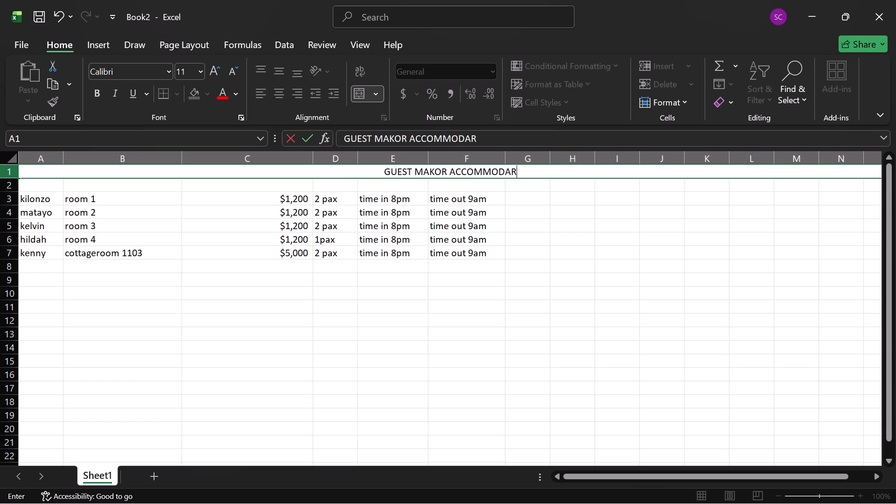
pyautogui.press('BackSpace')
pyautogui.write('TIO')
pyautogui.press('n')
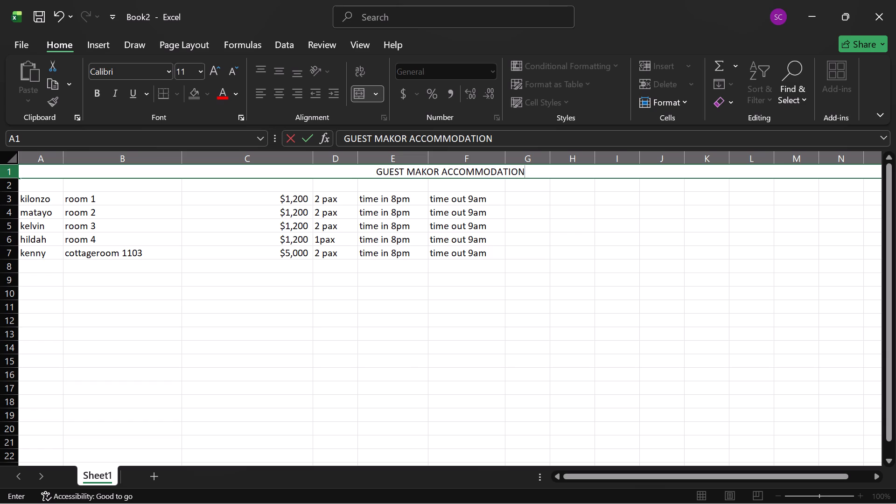
pyautogui.click(439, 172)
pyautogui.press('i')
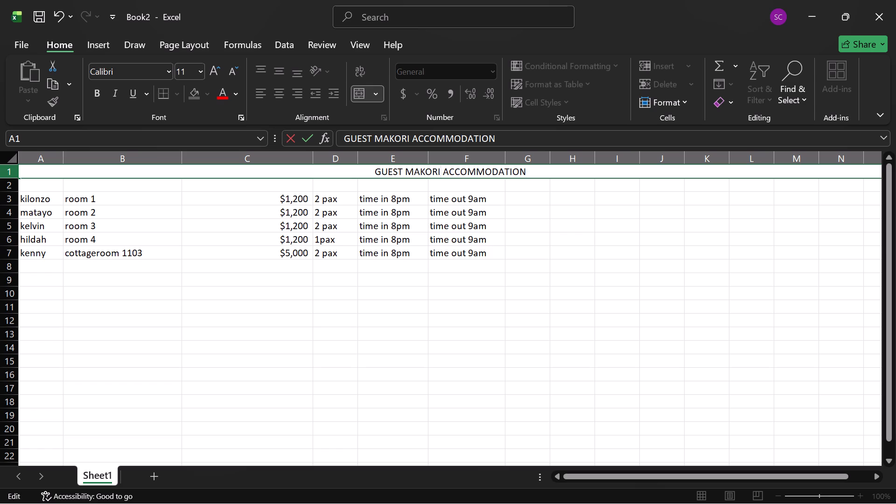
# Append the word QUOTATION to the end of the title in merged row 1 and commit the entry.
pyautogui.click(531, 172)
pyautogui.press('space')
pyautogui.press('q')
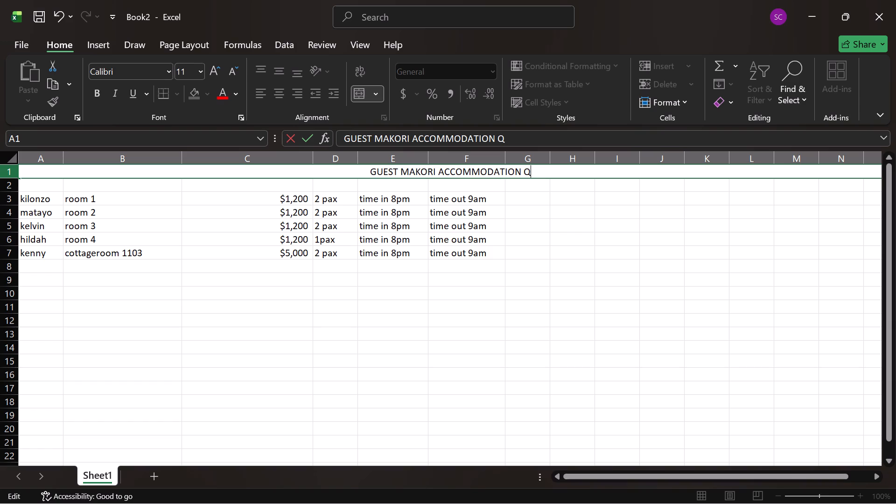
pyautogui.write('UO')
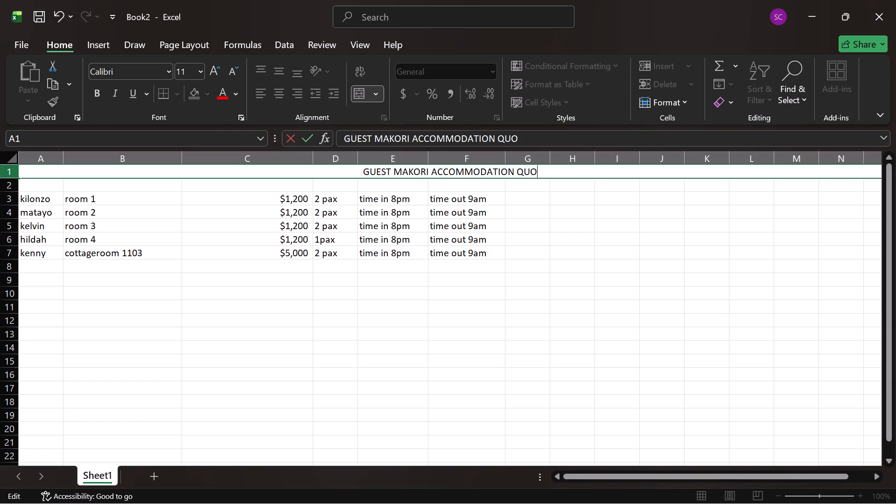
pyautogui.press('t')
pyautogui.press('a')
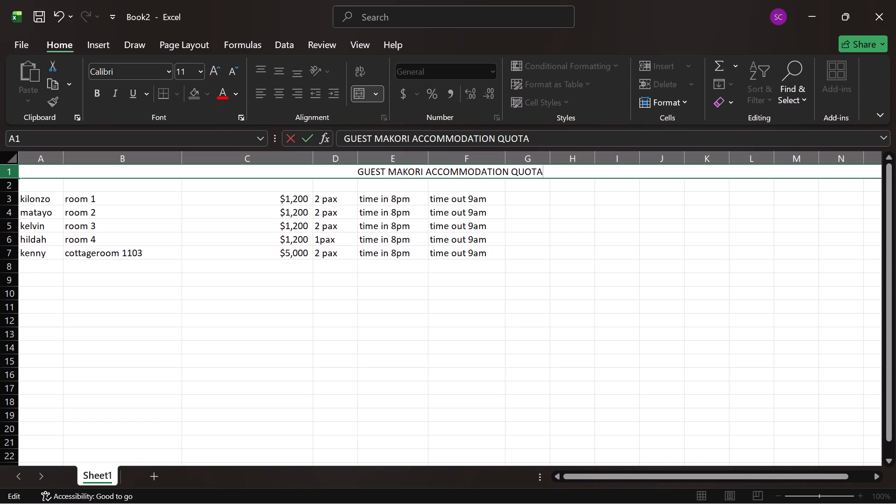
pyautogui.write('TU')
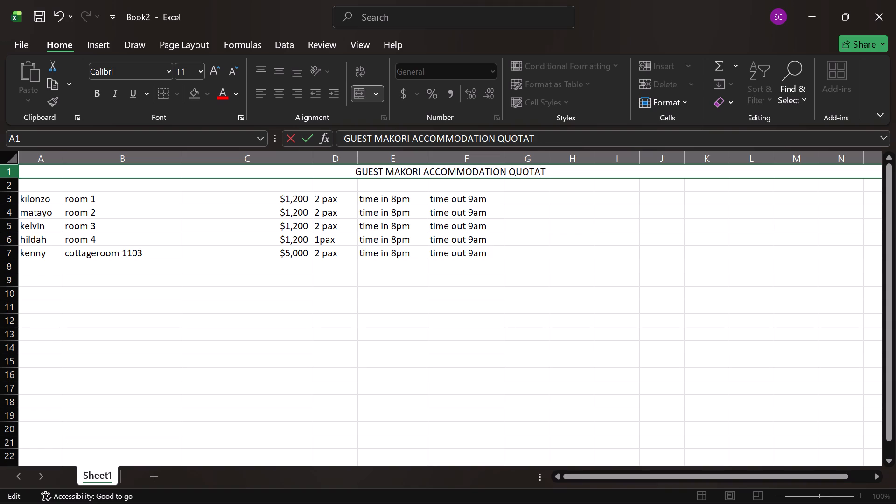
pyautogui.press('BackSpace')
pyautogui.write('IO')
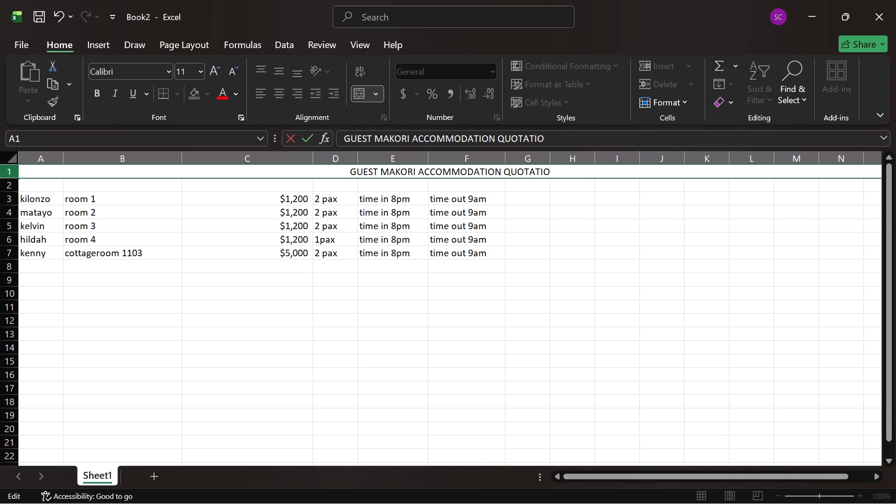
pyautogui.press('n')
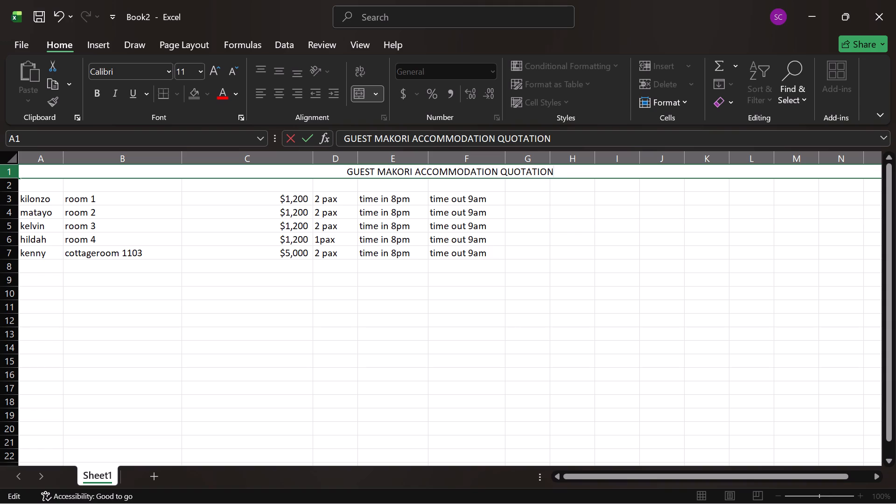
pyautogui.click(47, 187)
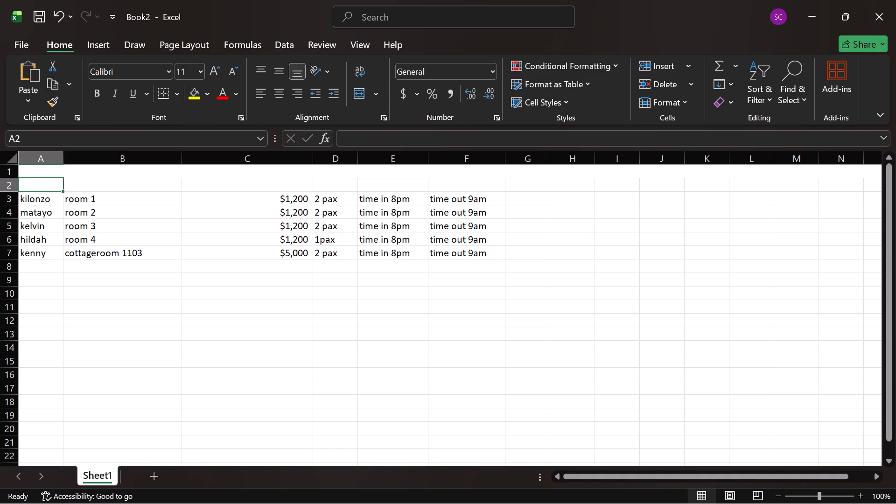
# Make the whole GUEST MAKORI ACCOMMODATION QUOTATION title text in merged row 1 bold.
pyautogui.click(378, 172)
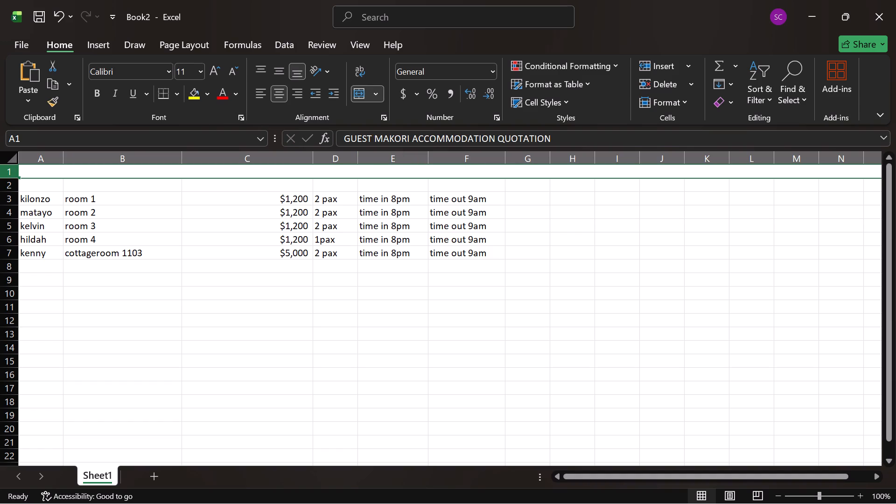
pyautogui.click(412, 136)
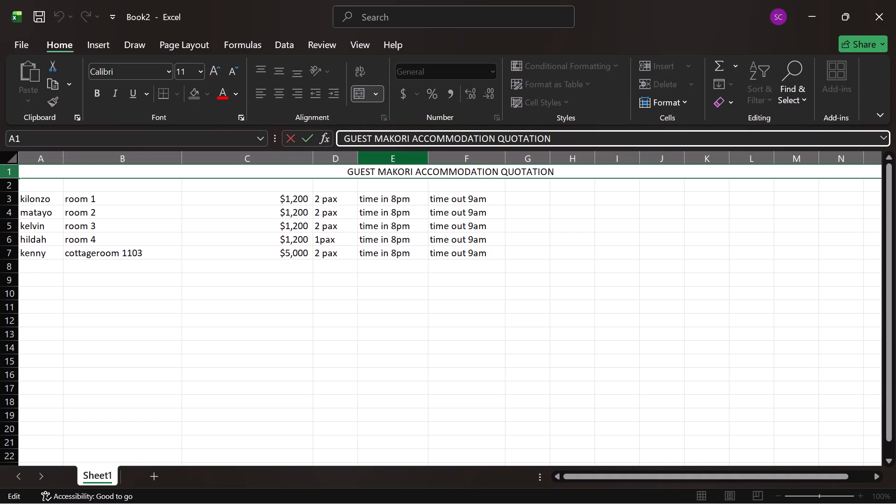
pyautogui.click(363, 175)
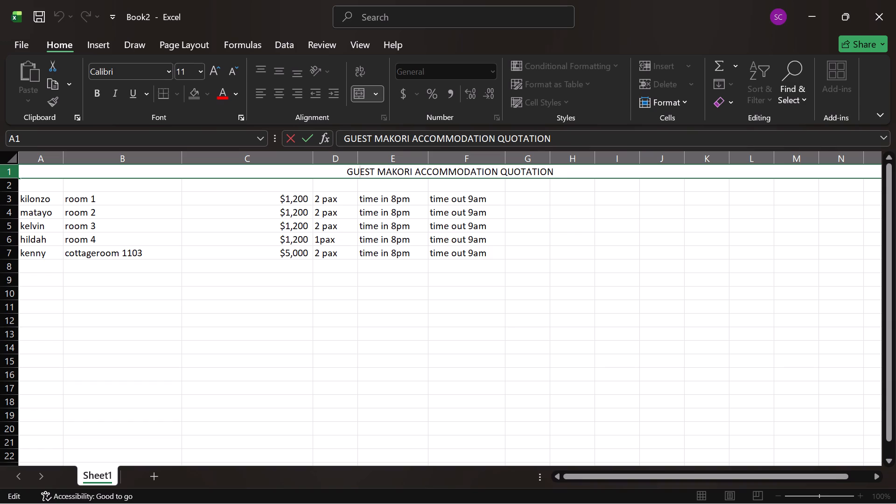
pyautogui.click(347, 170)
pyautogui.click(347, 170)
pyautogui.click(347, 170)
pyautogui.moveTo(347, 170); pyautogui.dragTo(357, 171)
pyautogui.moveTo(357, 171); pyautogui.dragTo(523, 170)
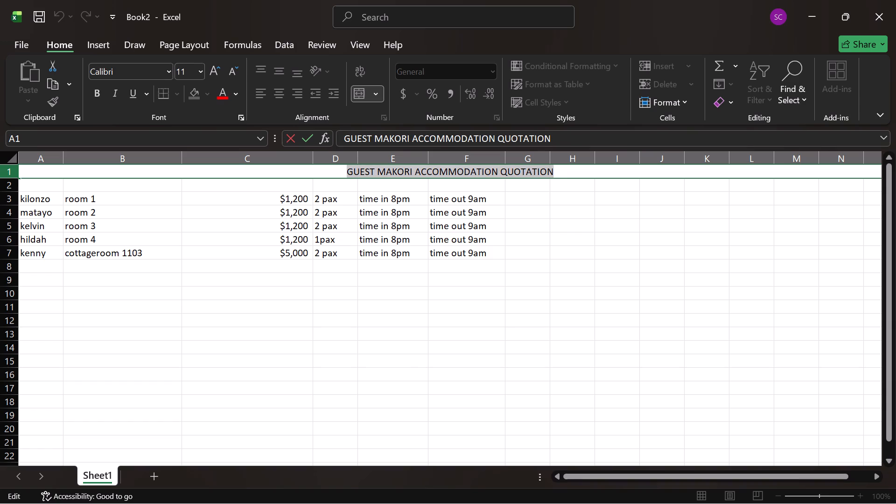
pyautogui.moveTo(523, 170); pyautogui.dragTo(536, 170)
pyautogui.click(536, 170)
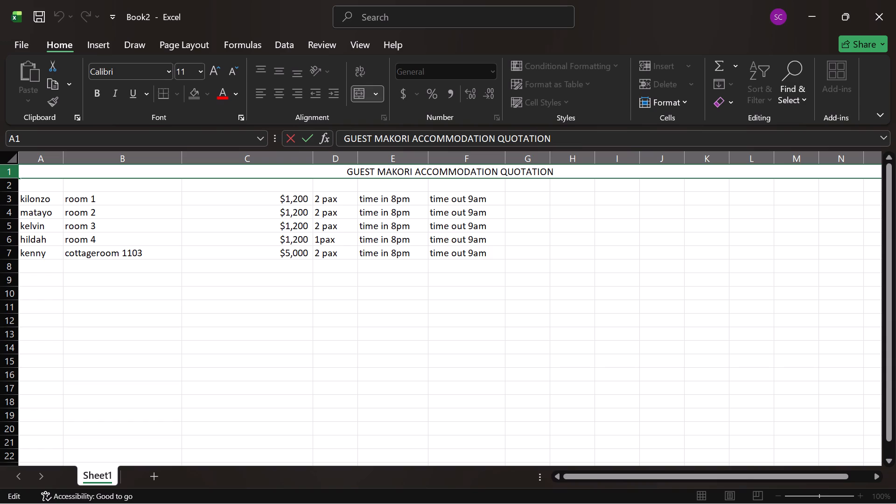
pyautogui.click(346, 170)
pyautogui.click(346, 170)
pyautogui.moveTo(346, 170); pyautogui.dragTo(365, 172)
pyautogui.moveTo(365, 172); pyautogui.dragTo(553, 168)
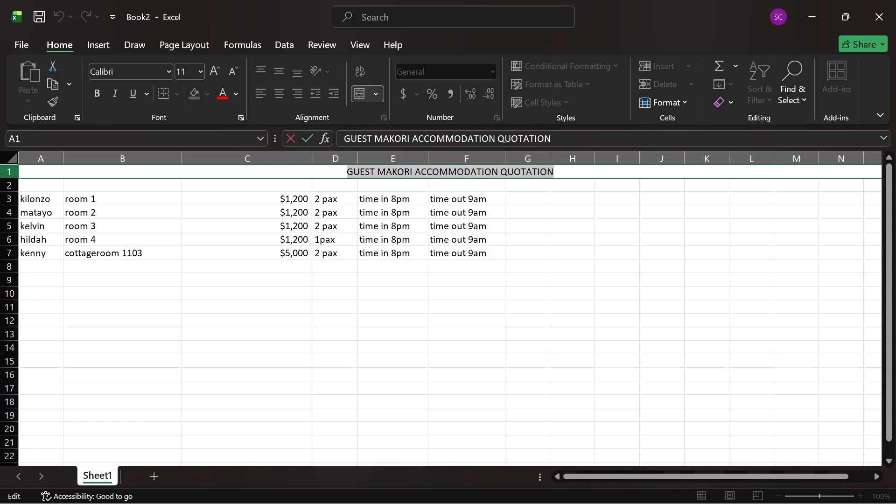
pyautogui.moveTo(553, 168); pyautogui.dragTo(555, 168)
pyautogui.click(555, 168)
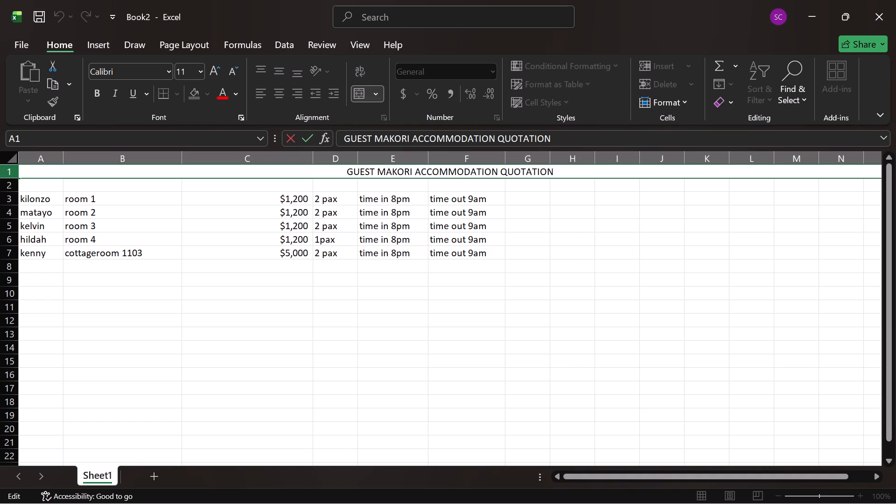
pyautogui.click(555, 168)
pyautogui.click(350, 172)
pyautogui.moveTo(350, 172); pyautogui.dragTo(557, 170)
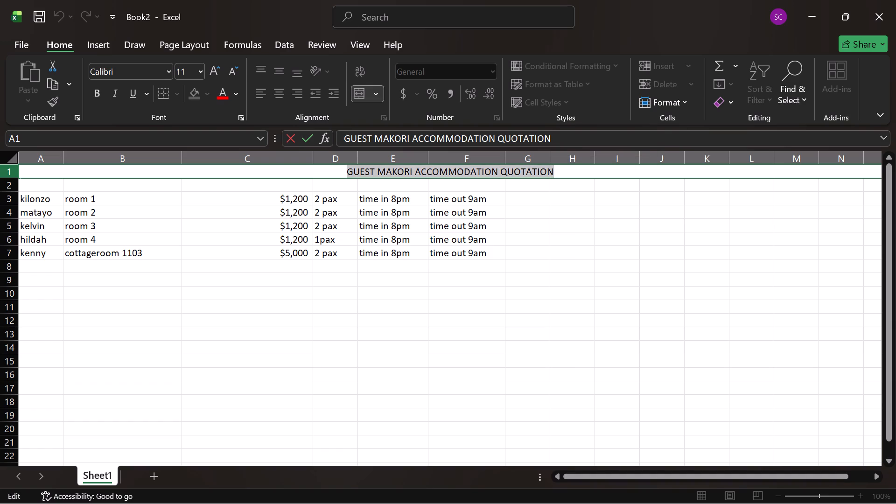
pyautogui.moveTo(557, 170); pyautogui.dragTo(558, 170)
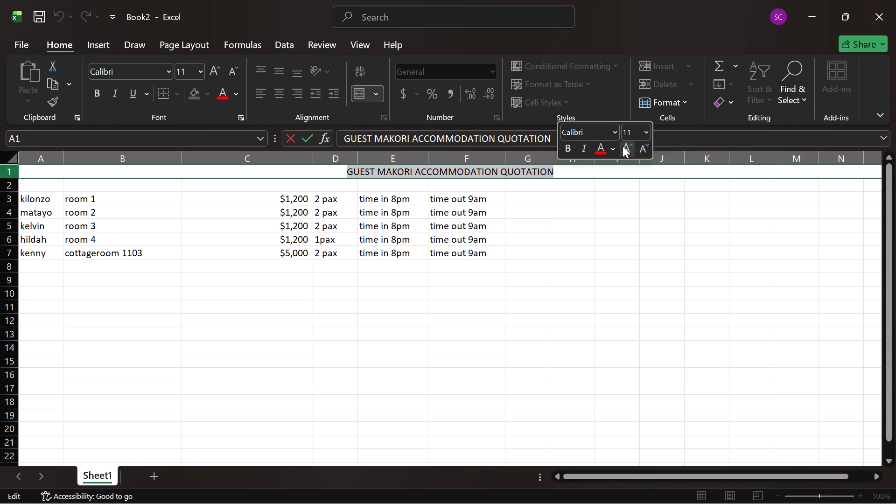
pyautogui.click(570, 148)
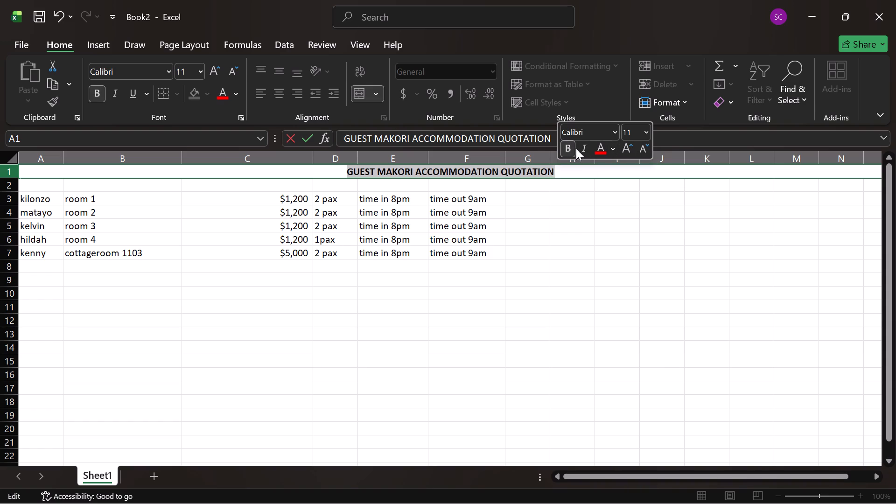
# Set the title text in row 1 to font size 18 and a blue theme colour.
pyautogui.click(644, 133)
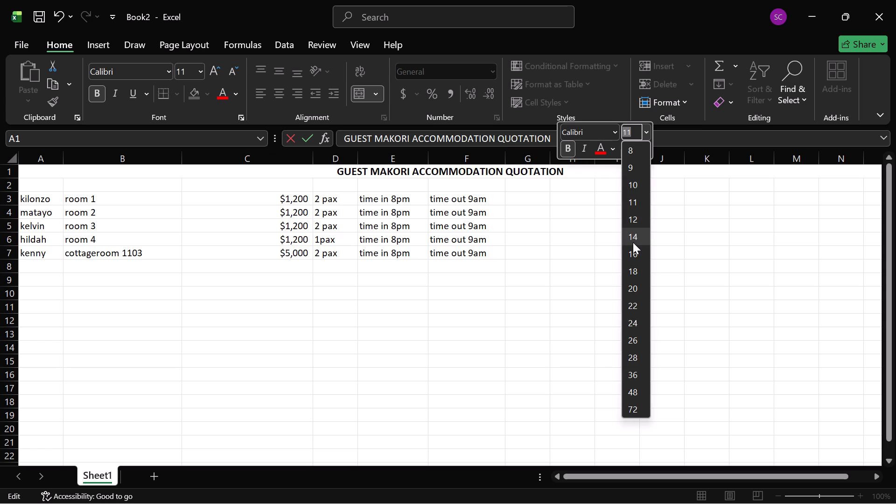
pyautogui.click(635, 266)
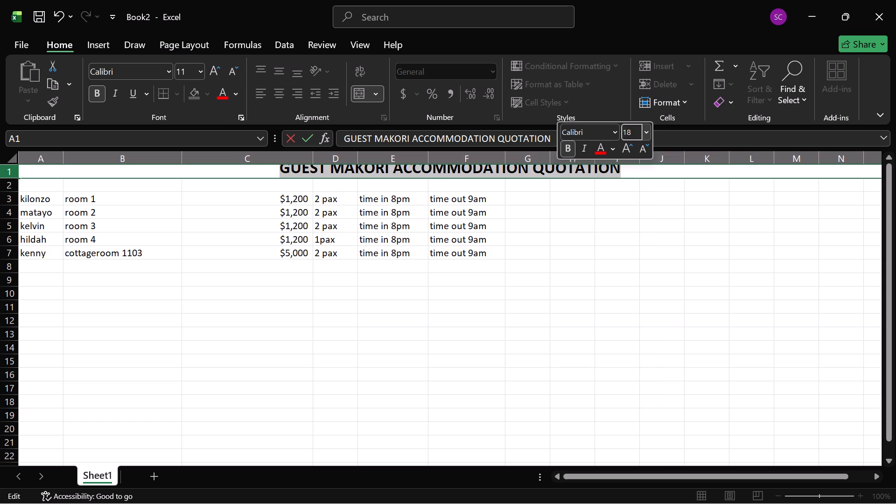
pyautogui.click(612, 148)
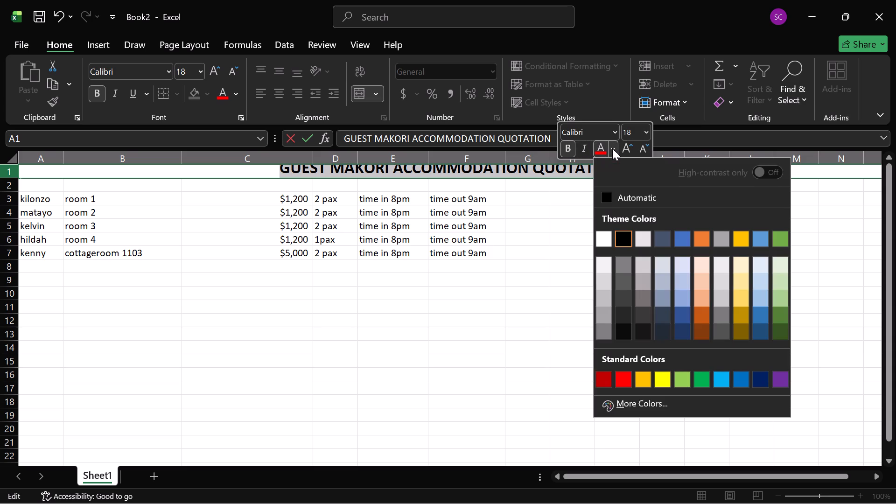
pyautogui.click(679, 239)
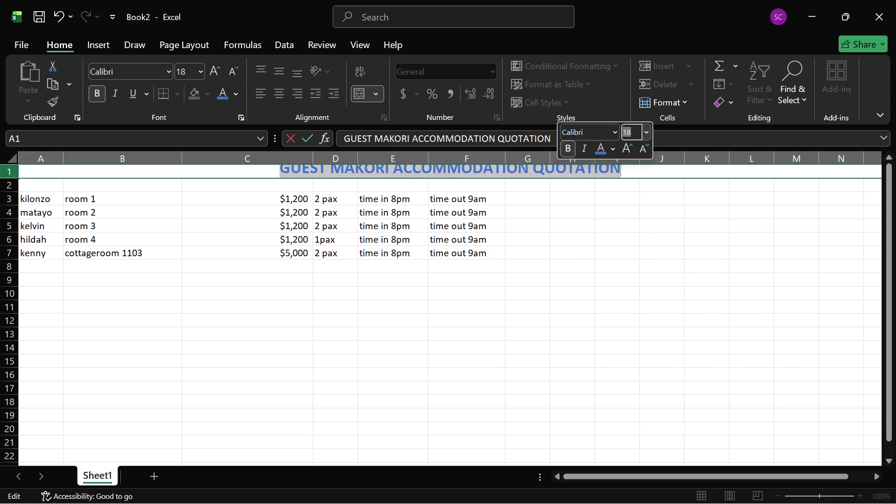
pyautogui.click(385, 187)
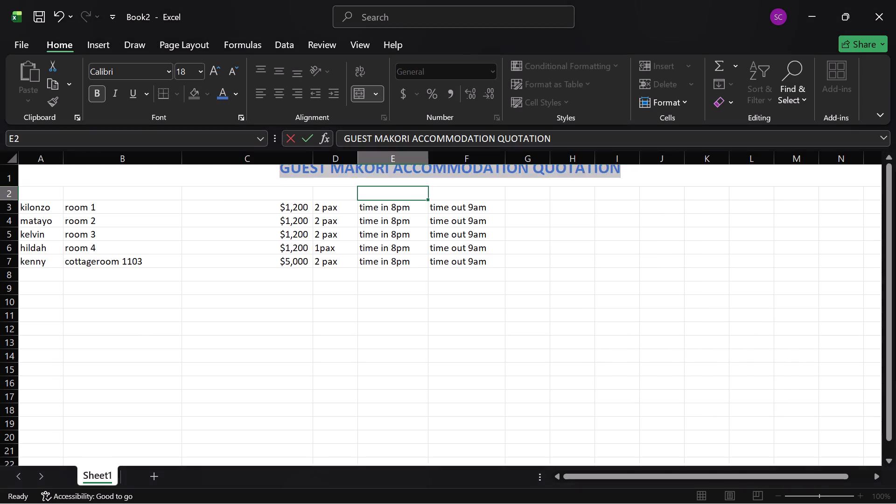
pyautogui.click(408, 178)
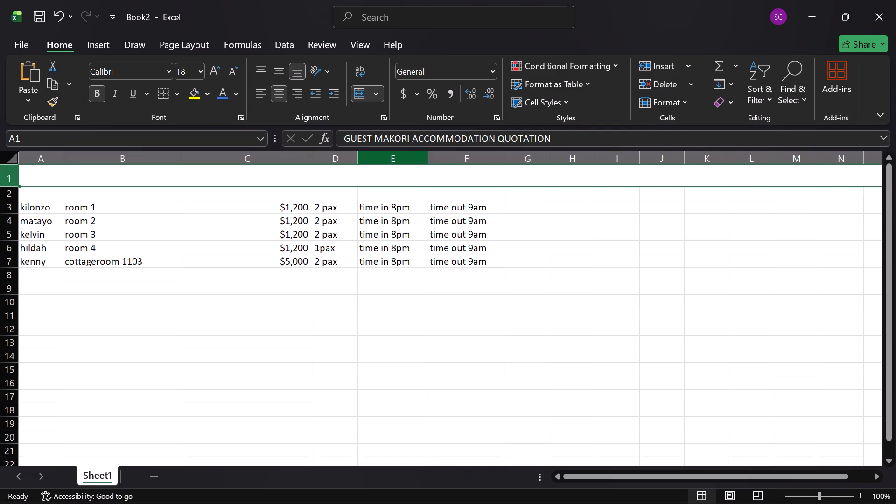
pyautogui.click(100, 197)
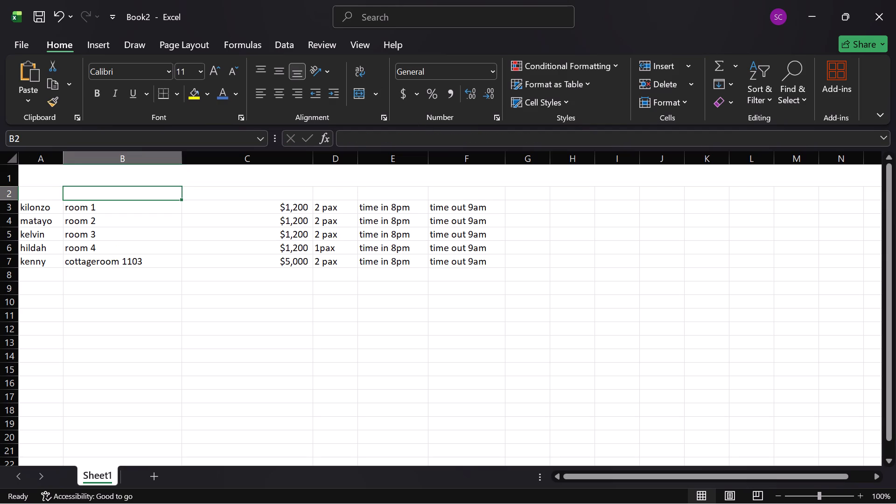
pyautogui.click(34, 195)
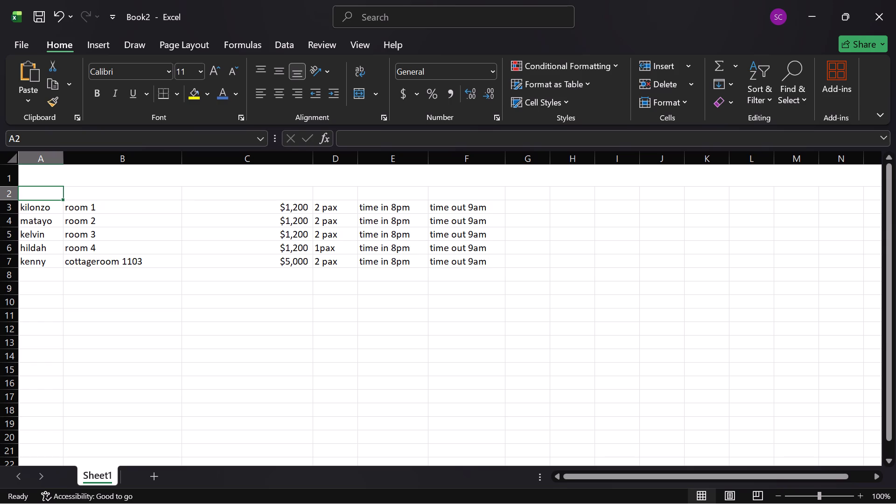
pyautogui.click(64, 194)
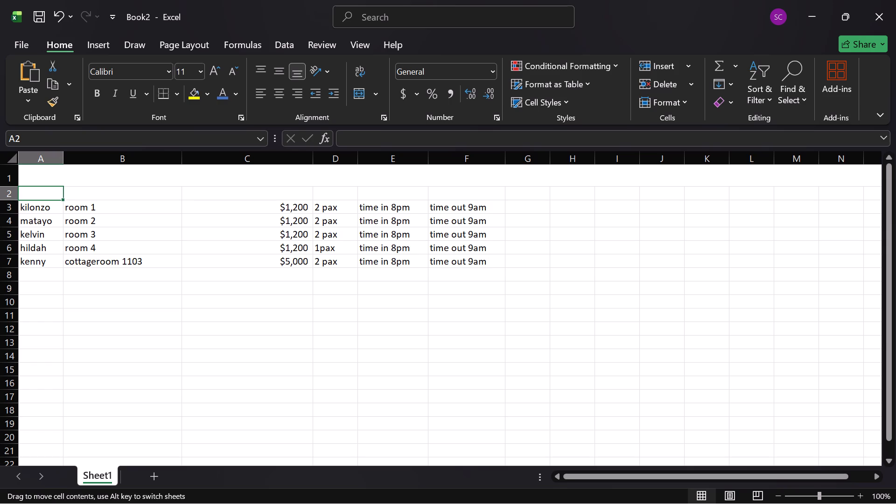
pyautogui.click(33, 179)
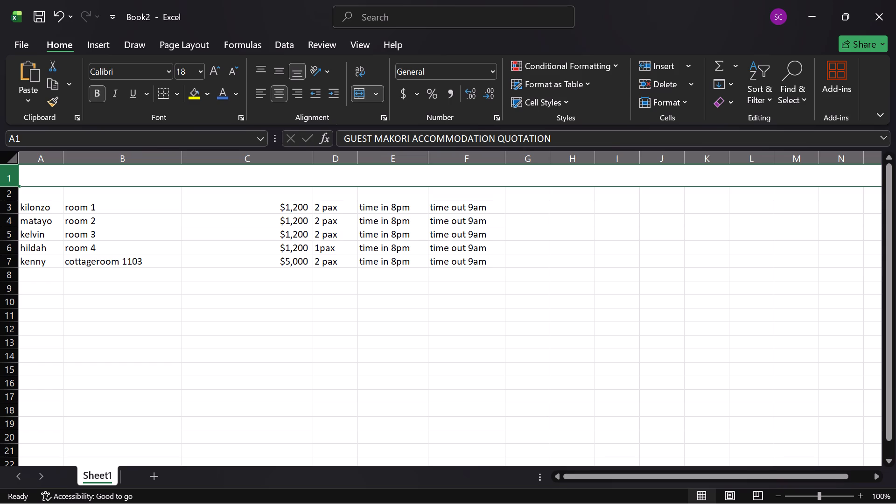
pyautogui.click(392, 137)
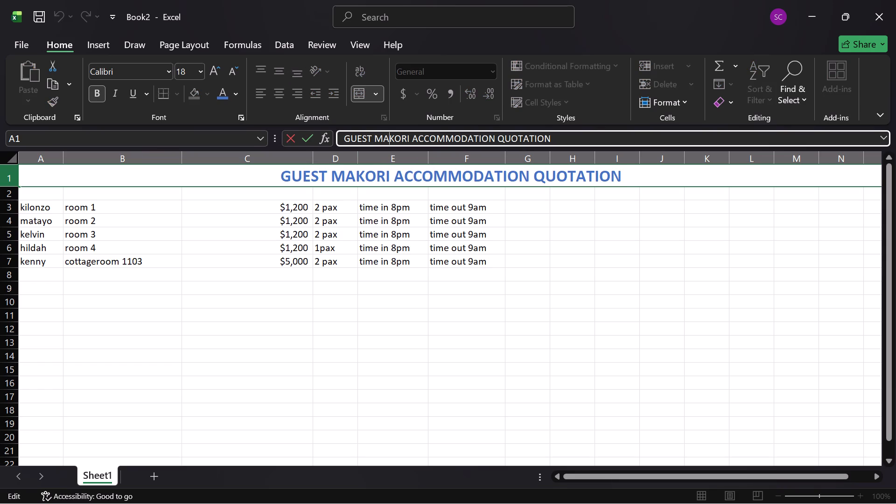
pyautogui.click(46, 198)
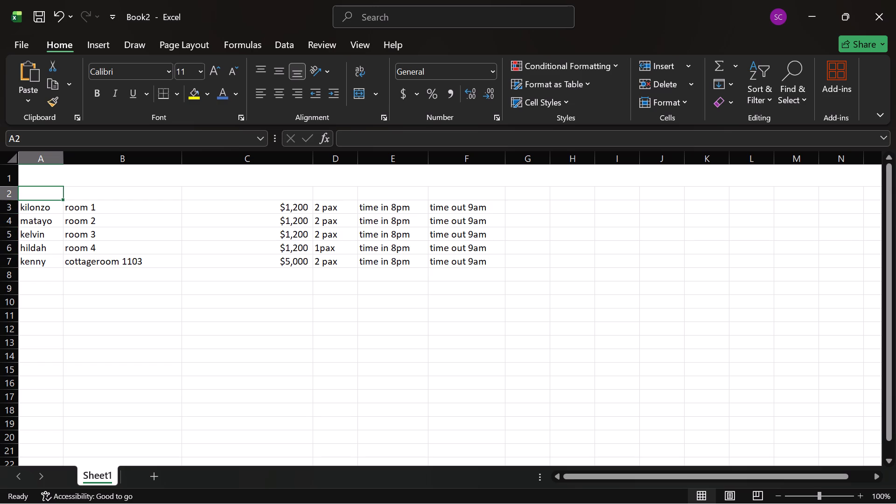
# Insert a blank row at the top of the sheet, above the merged title row.
pyautogui.rightClick(13, 171)
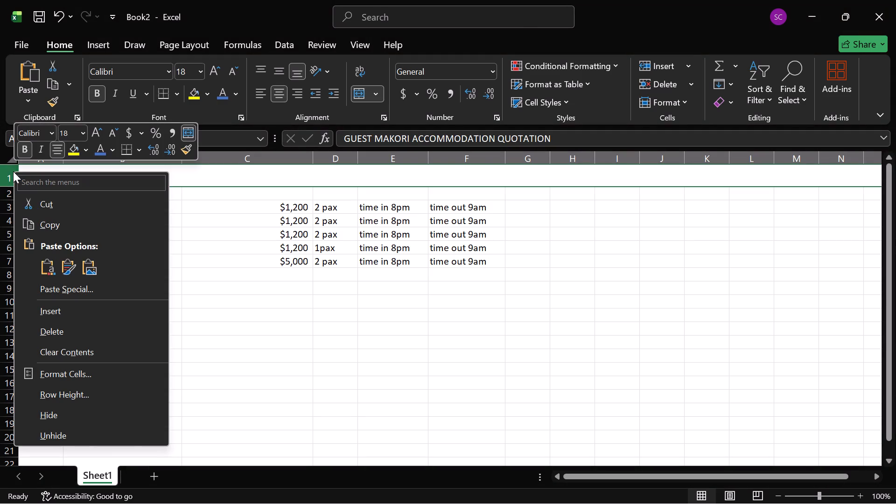
pyautogui.click(66, 314)
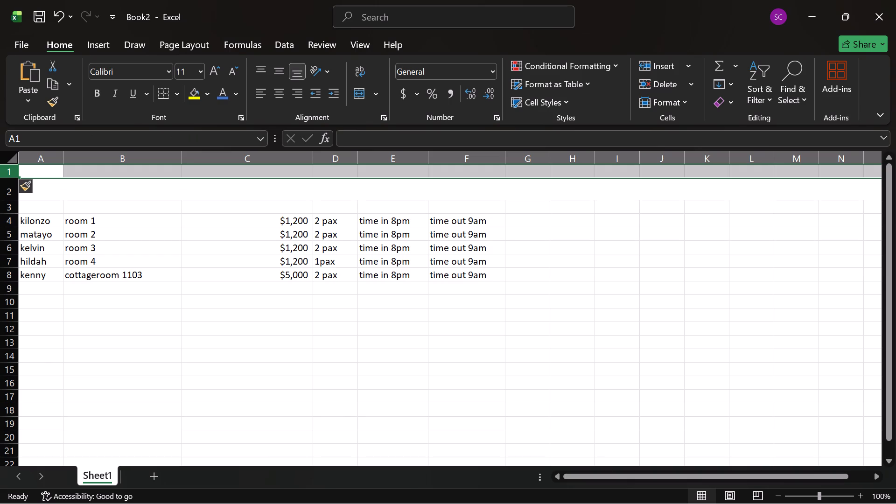
pyautogui.click(34, 181)
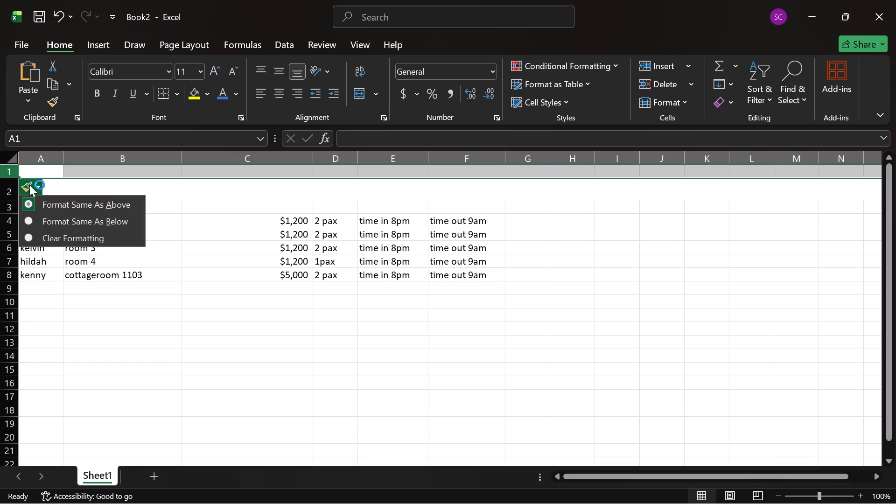
pyautogui.click(0, 125)
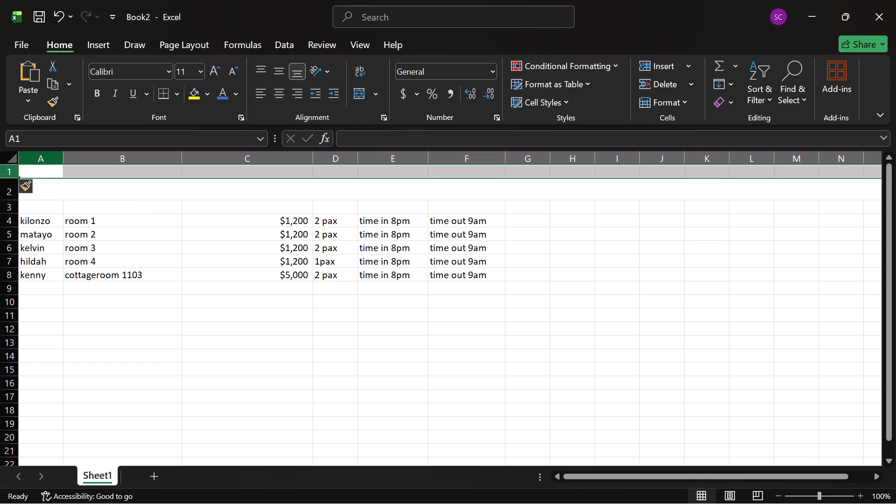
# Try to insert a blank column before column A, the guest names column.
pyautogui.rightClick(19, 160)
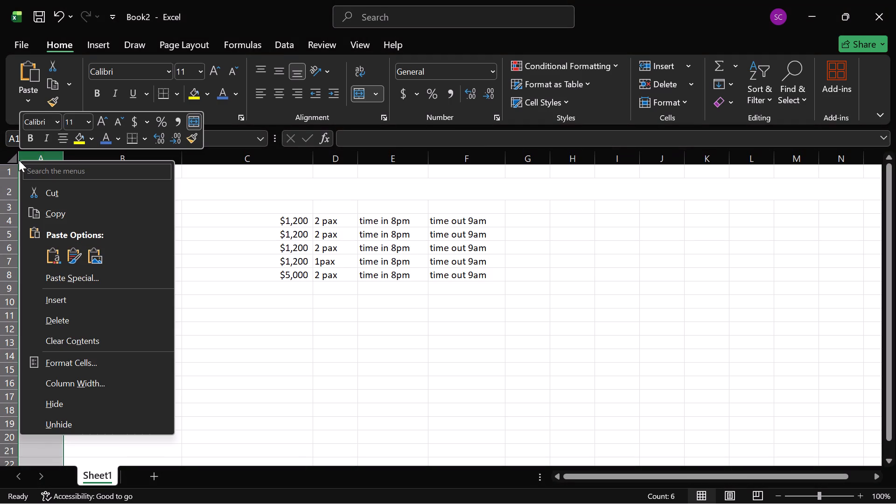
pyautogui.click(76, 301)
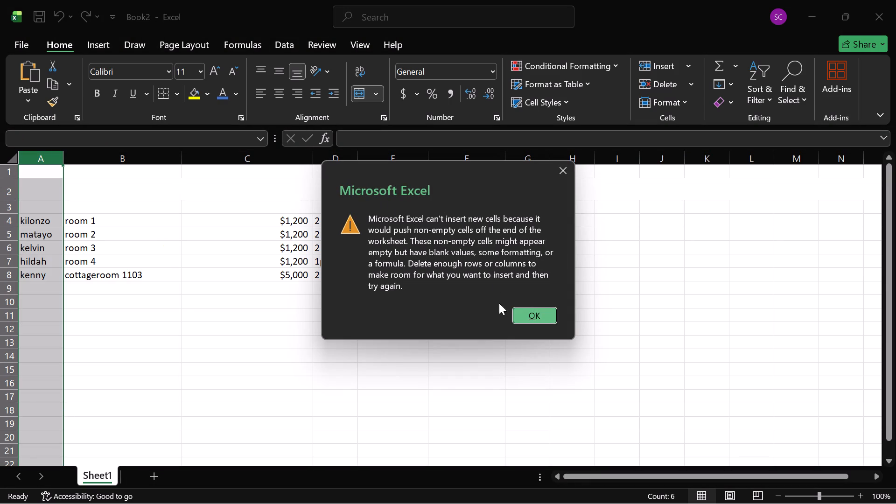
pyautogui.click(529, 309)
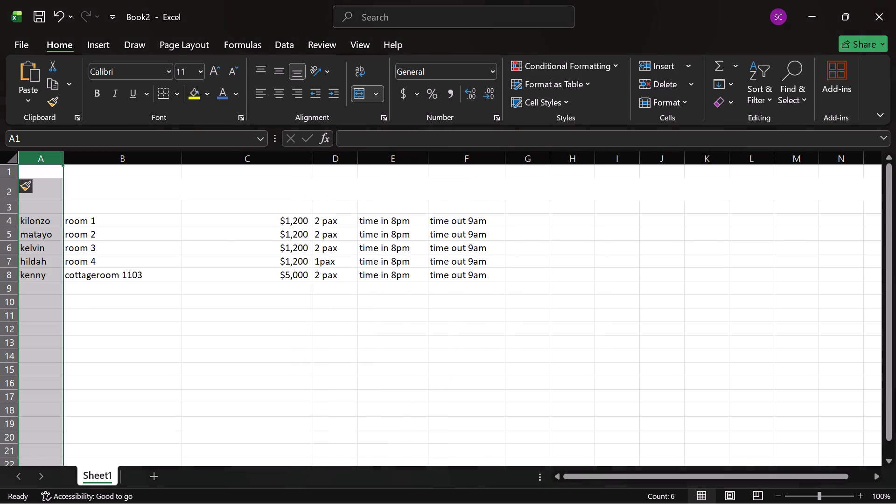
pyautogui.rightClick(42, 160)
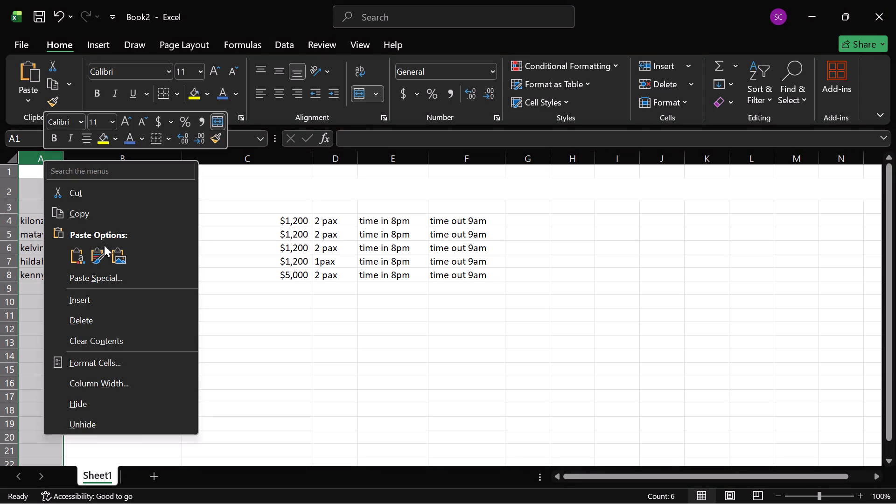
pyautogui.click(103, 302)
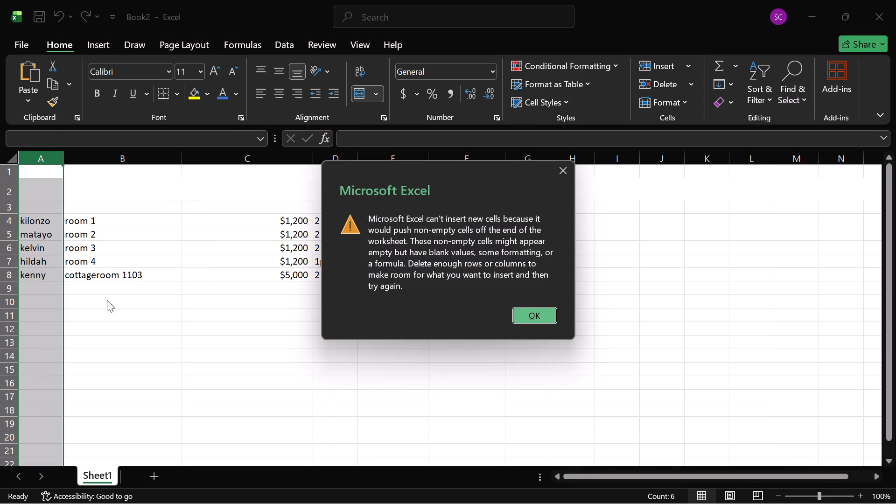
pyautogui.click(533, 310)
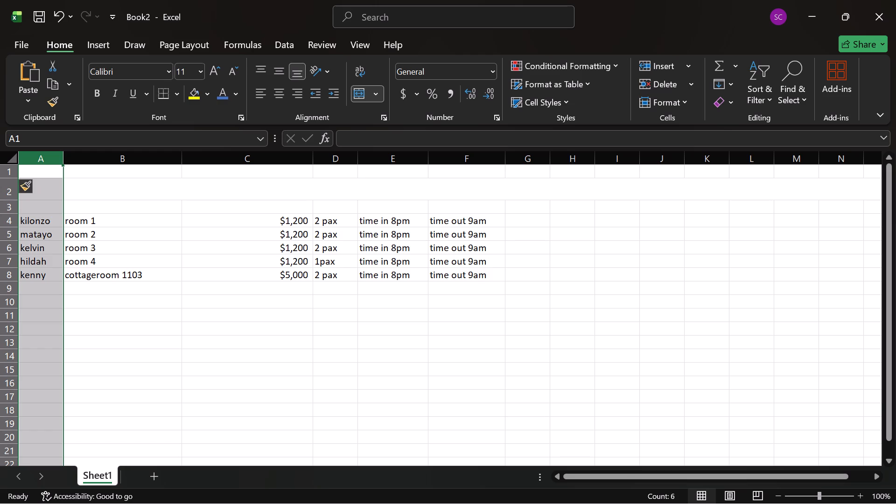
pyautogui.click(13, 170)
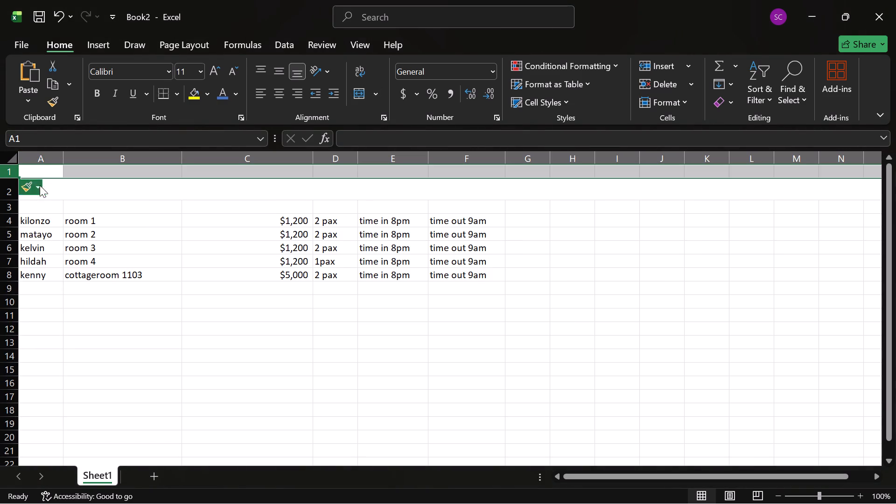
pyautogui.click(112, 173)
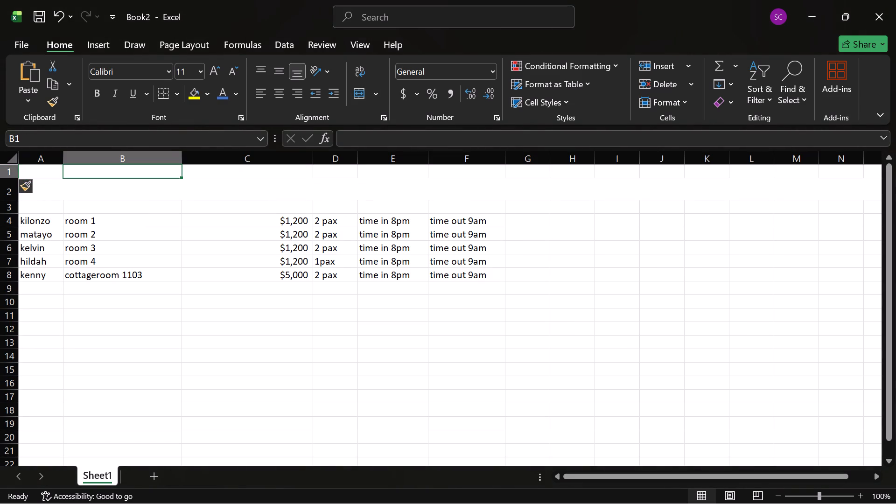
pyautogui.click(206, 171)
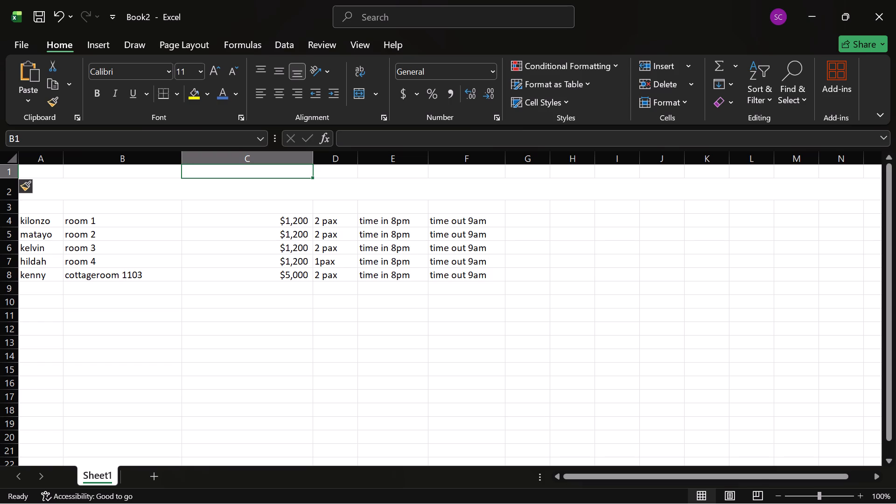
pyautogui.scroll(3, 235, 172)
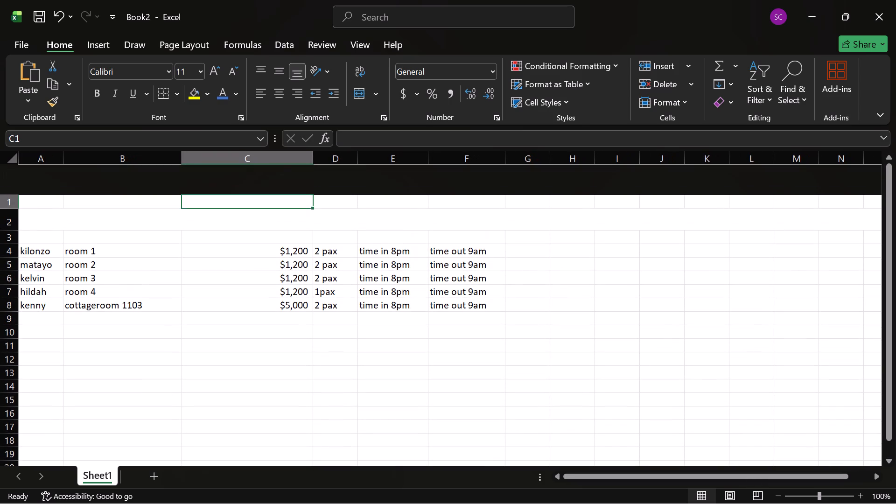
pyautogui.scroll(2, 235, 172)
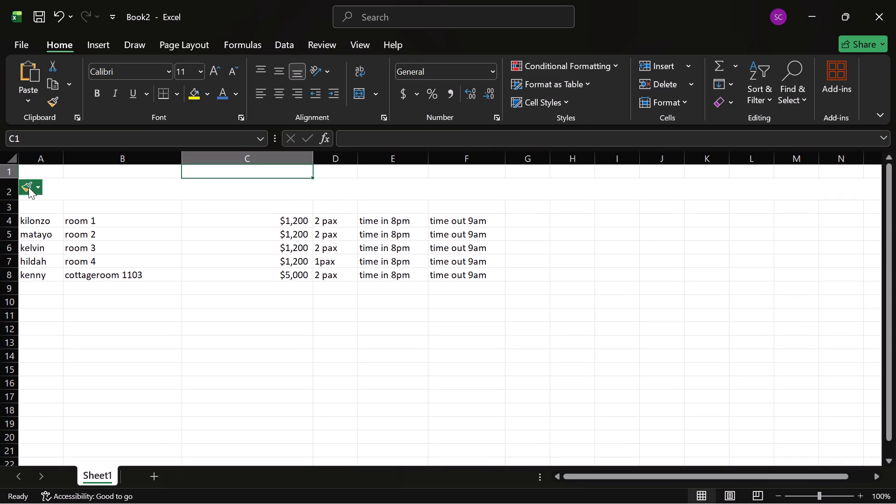
# Merge and center the entire blank row 1 above the title row.
pyautogui.click(3, 174)
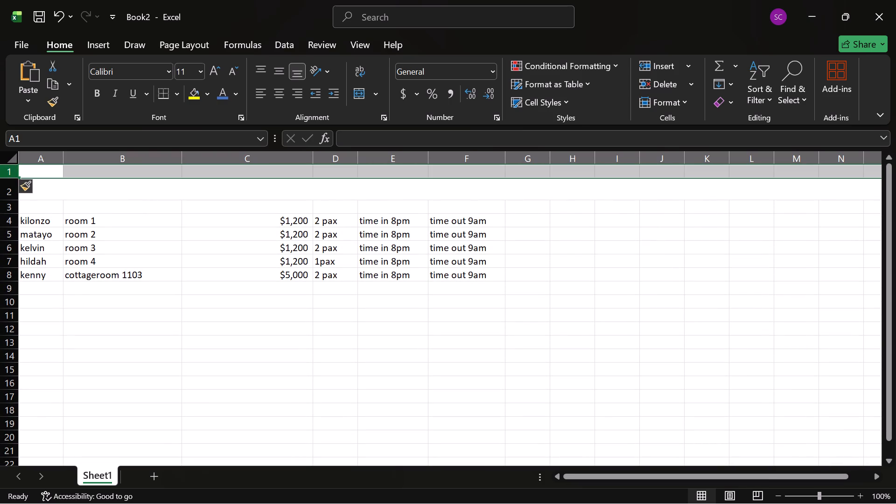
pyautogui.rightClick(9, 171)
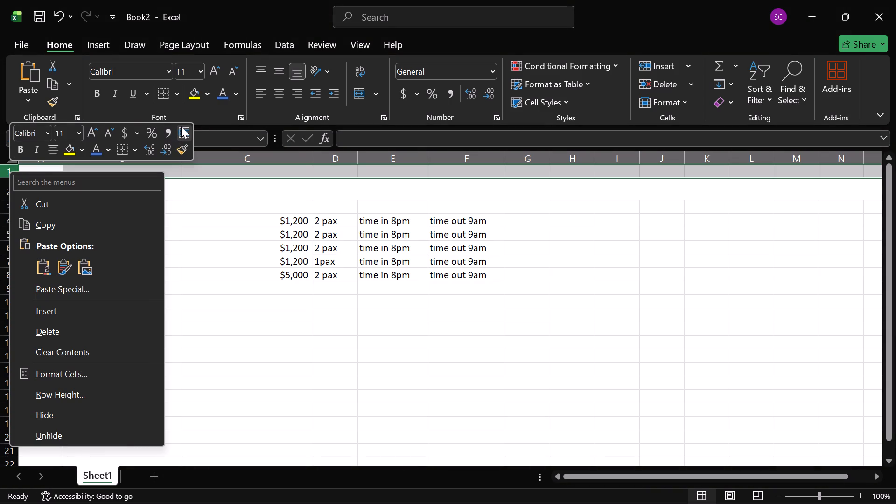
pyautogui.click(181, 126)
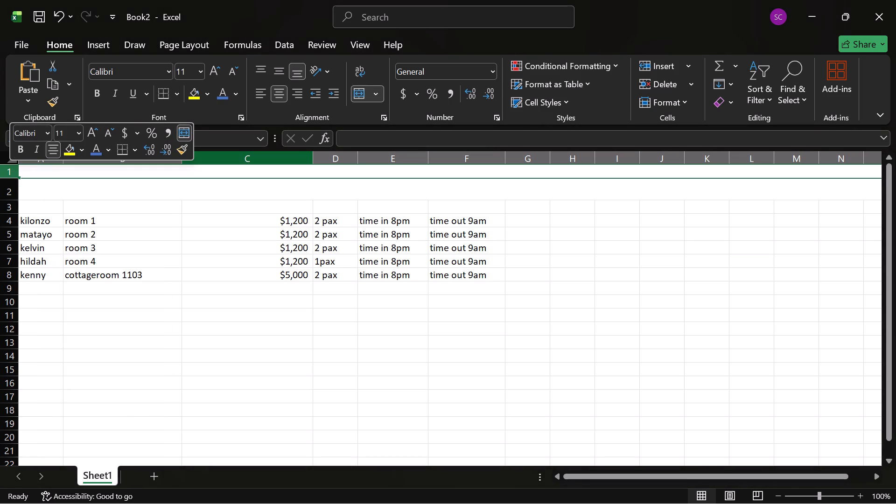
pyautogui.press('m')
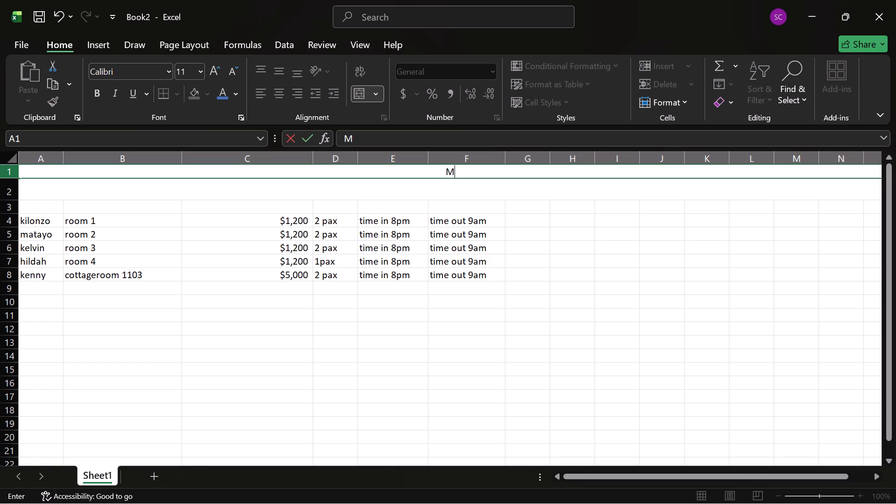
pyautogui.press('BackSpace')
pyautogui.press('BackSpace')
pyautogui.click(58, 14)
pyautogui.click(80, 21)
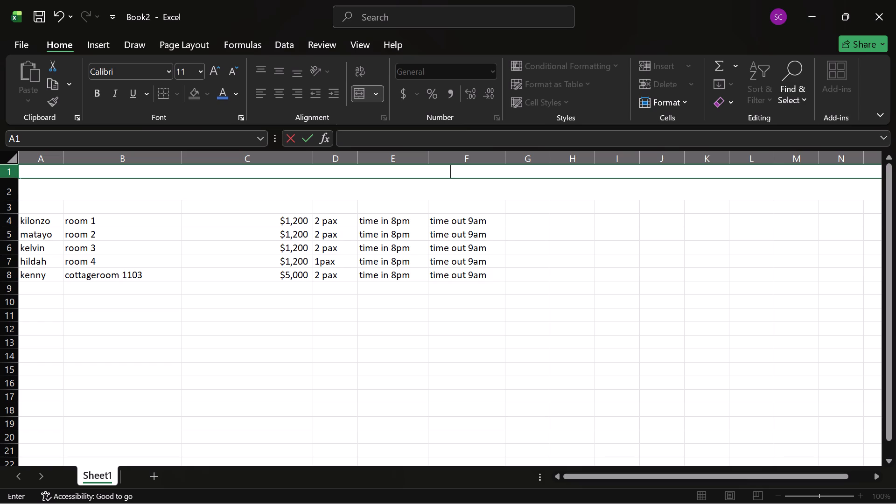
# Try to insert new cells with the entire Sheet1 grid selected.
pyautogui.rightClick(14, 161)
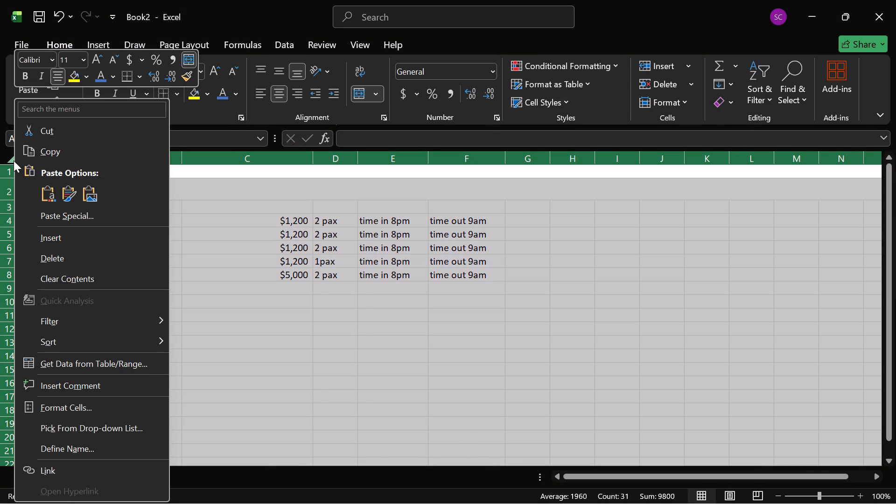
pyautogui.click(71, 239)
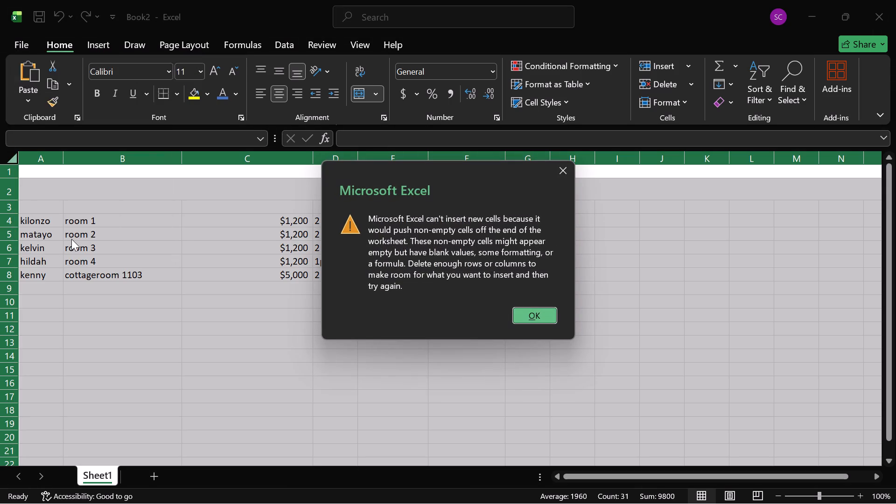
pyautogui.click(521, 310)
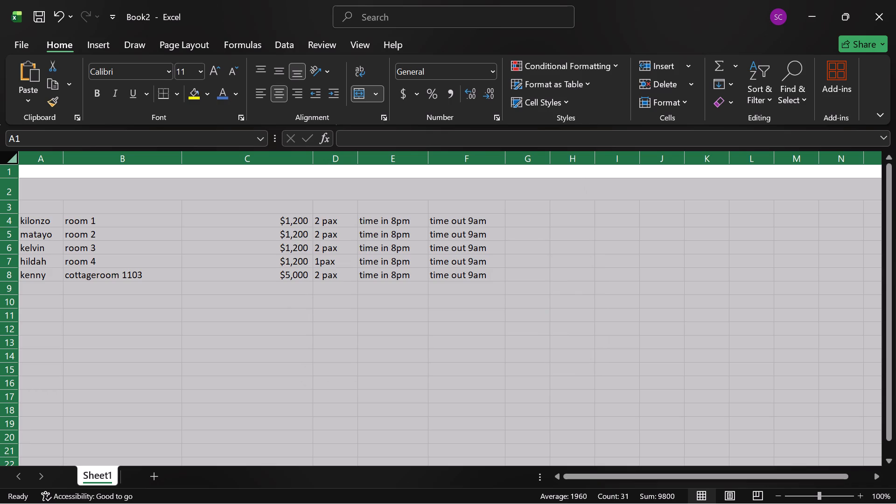
# Add a second blank worksheet to the workbook and return to Sheet1.
pyautogui.click(150, 475)
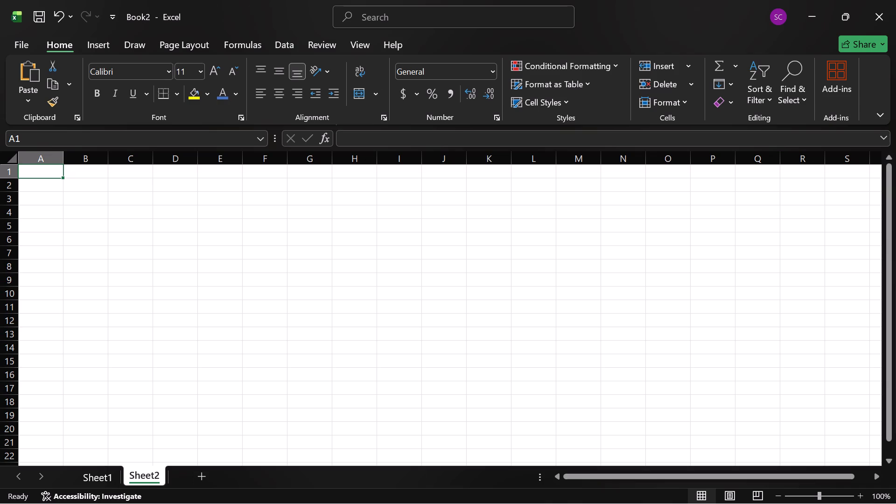
pyautogui.click(104, 475)
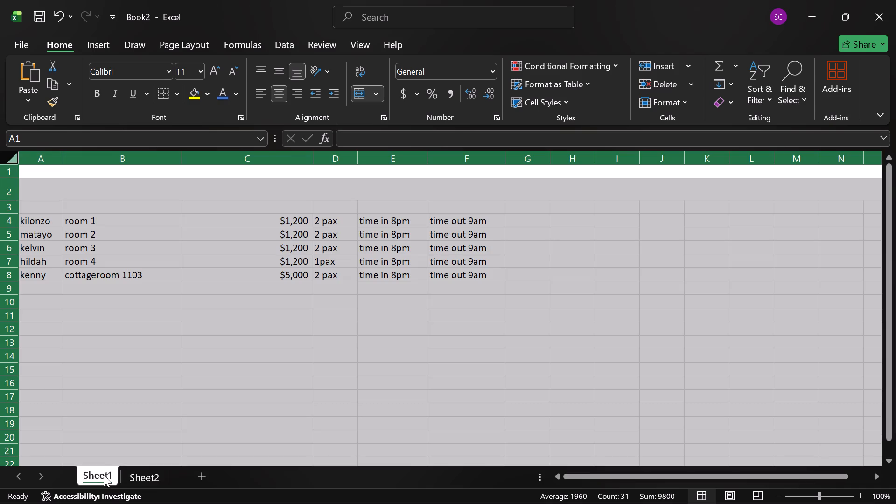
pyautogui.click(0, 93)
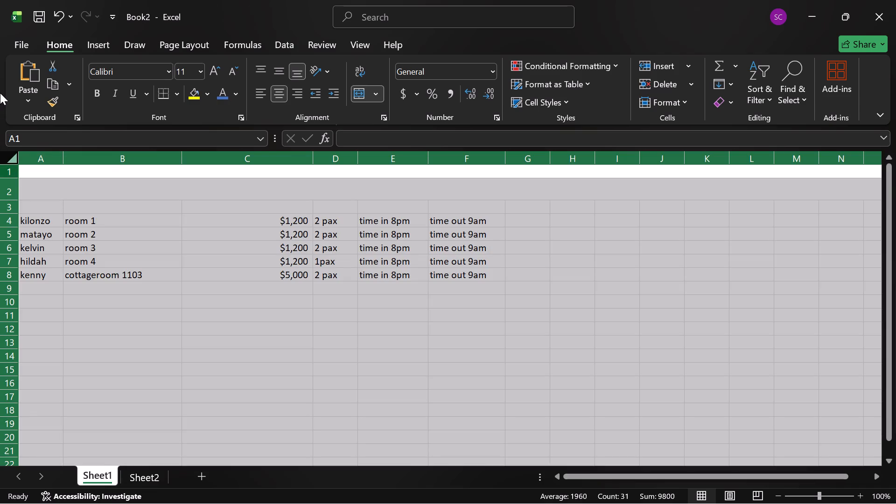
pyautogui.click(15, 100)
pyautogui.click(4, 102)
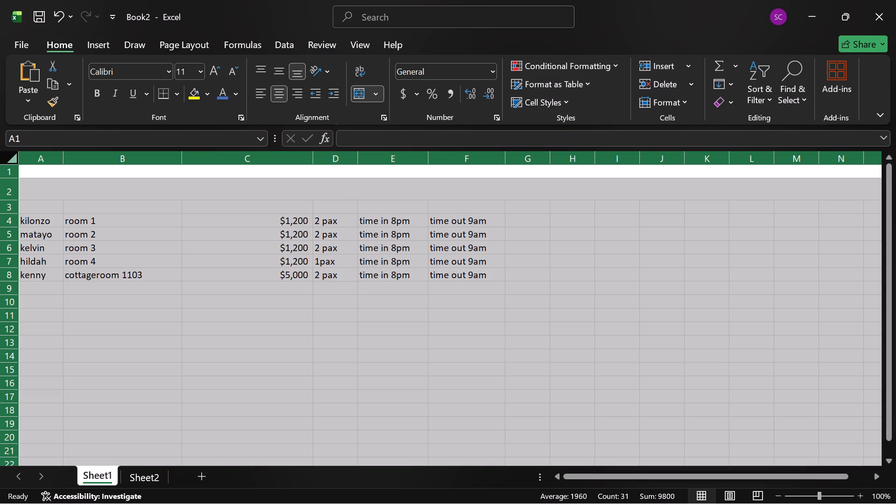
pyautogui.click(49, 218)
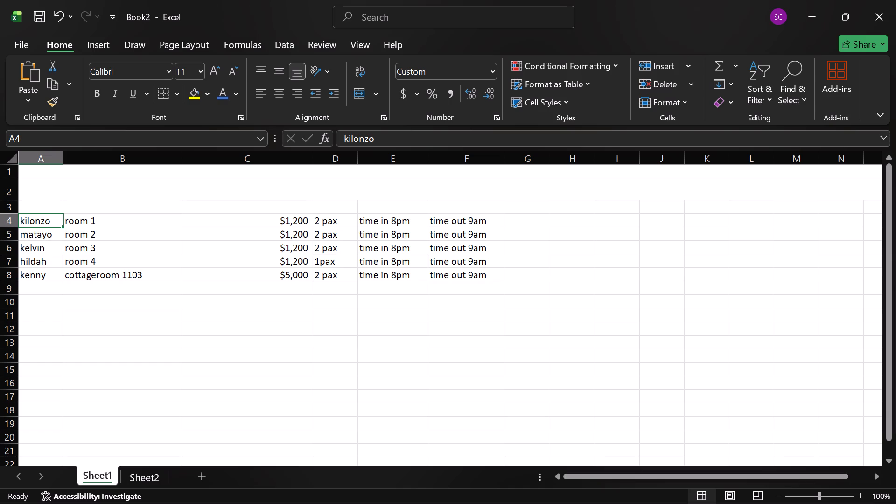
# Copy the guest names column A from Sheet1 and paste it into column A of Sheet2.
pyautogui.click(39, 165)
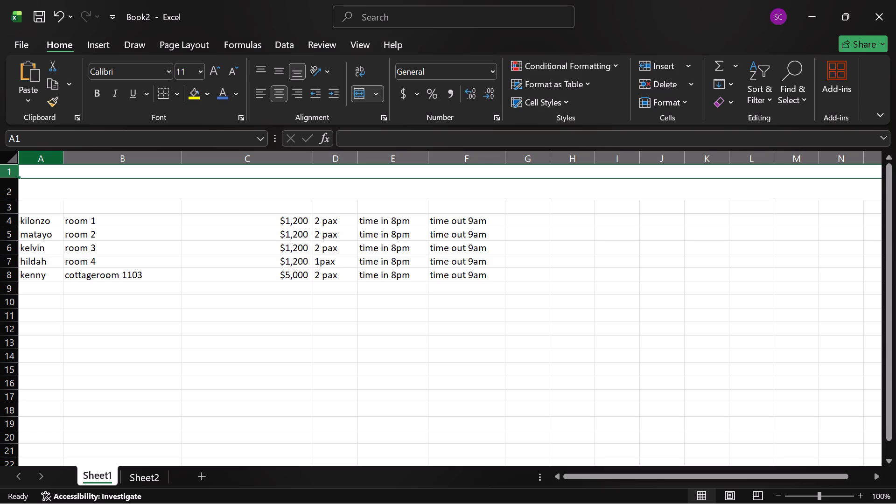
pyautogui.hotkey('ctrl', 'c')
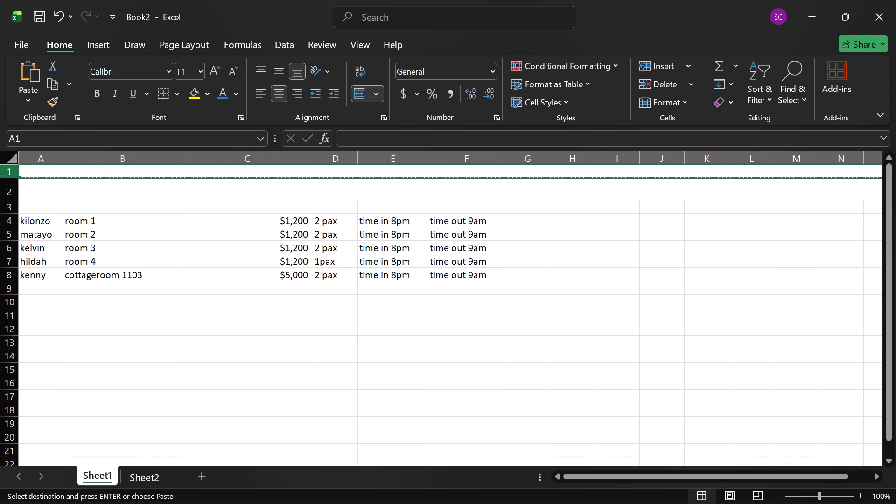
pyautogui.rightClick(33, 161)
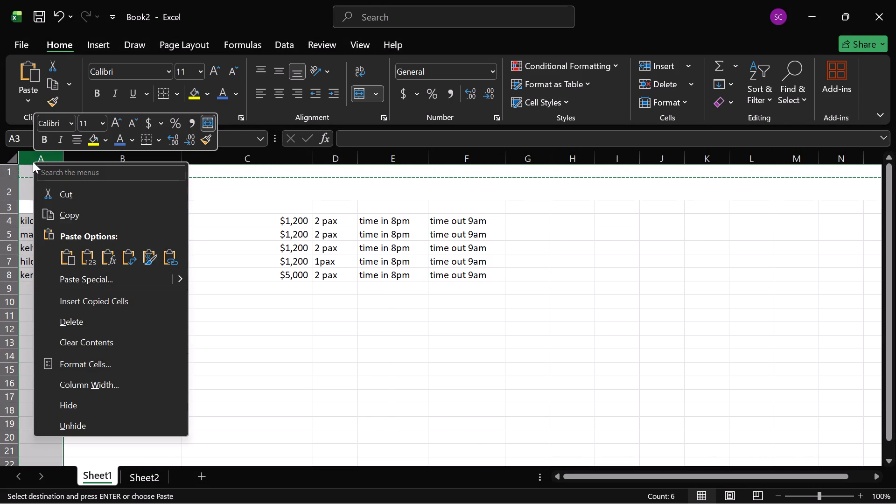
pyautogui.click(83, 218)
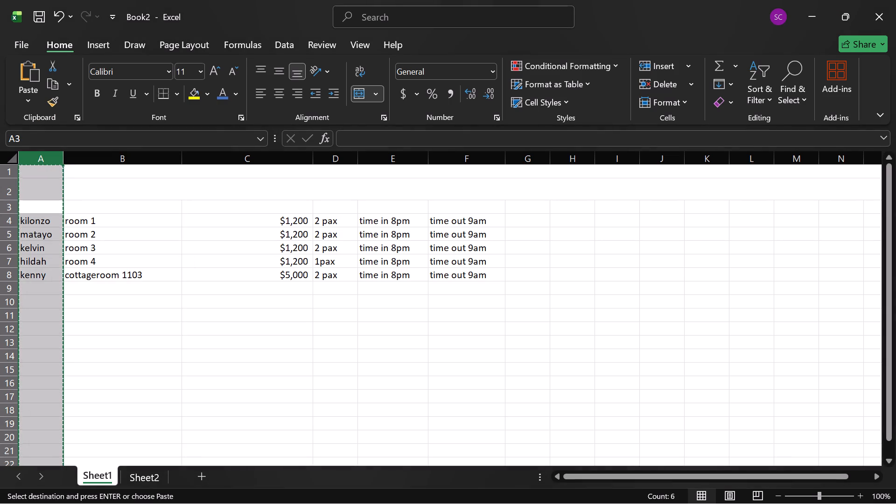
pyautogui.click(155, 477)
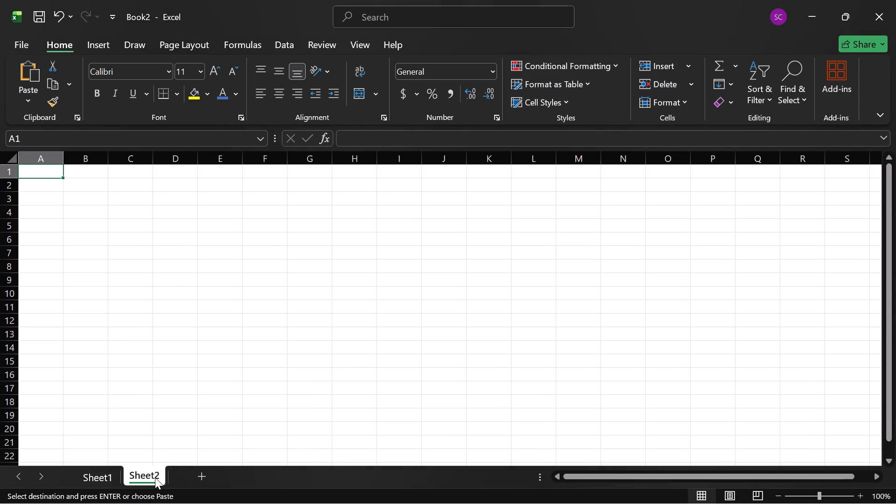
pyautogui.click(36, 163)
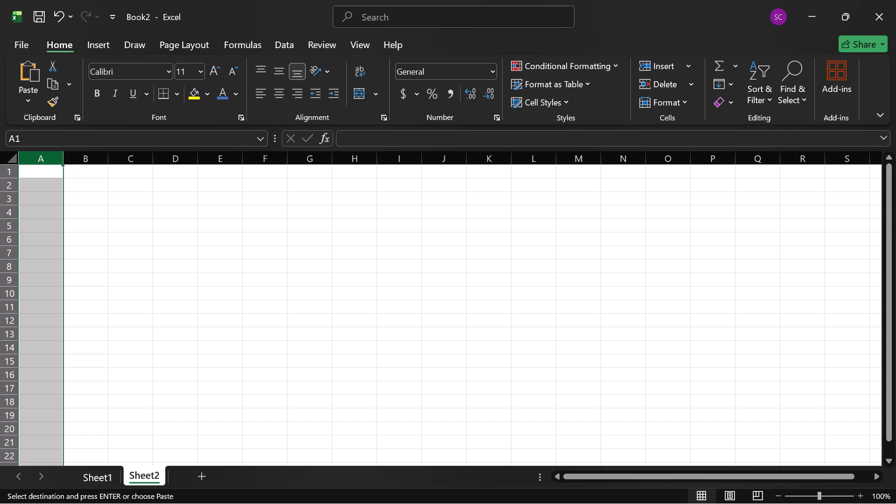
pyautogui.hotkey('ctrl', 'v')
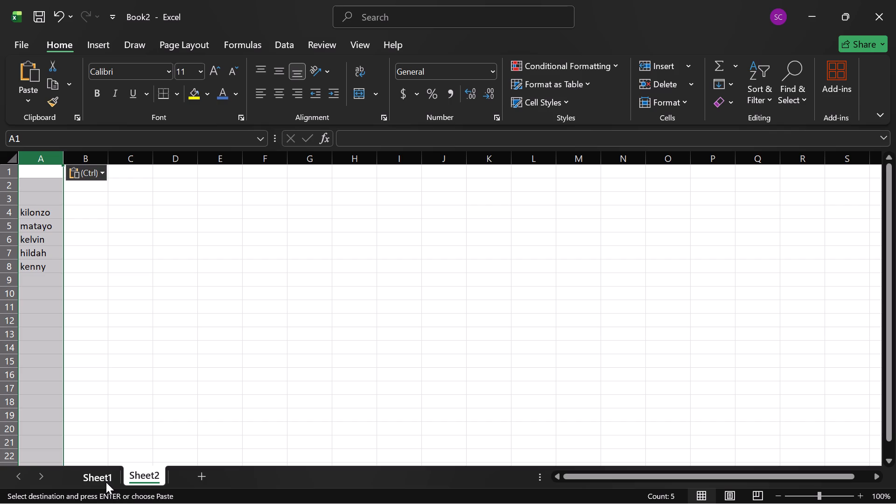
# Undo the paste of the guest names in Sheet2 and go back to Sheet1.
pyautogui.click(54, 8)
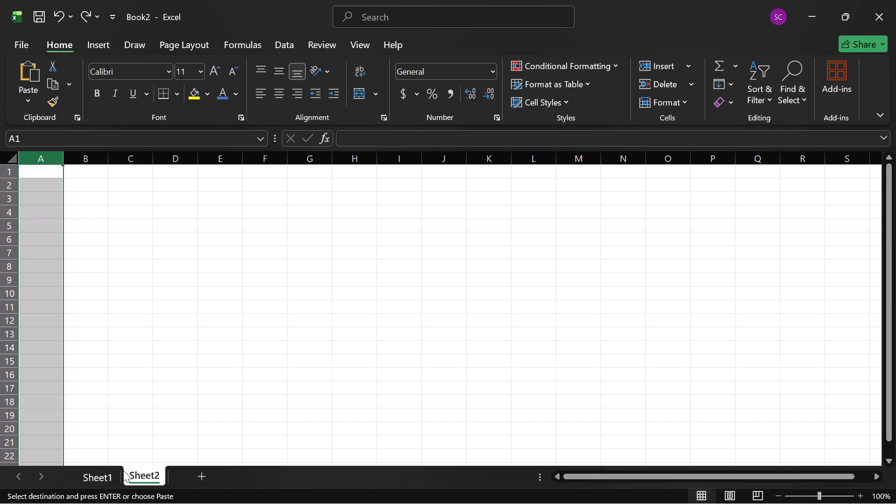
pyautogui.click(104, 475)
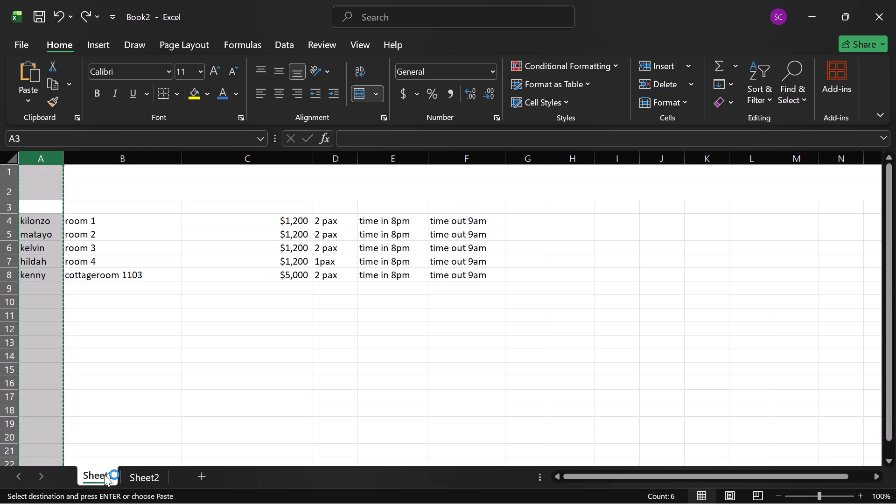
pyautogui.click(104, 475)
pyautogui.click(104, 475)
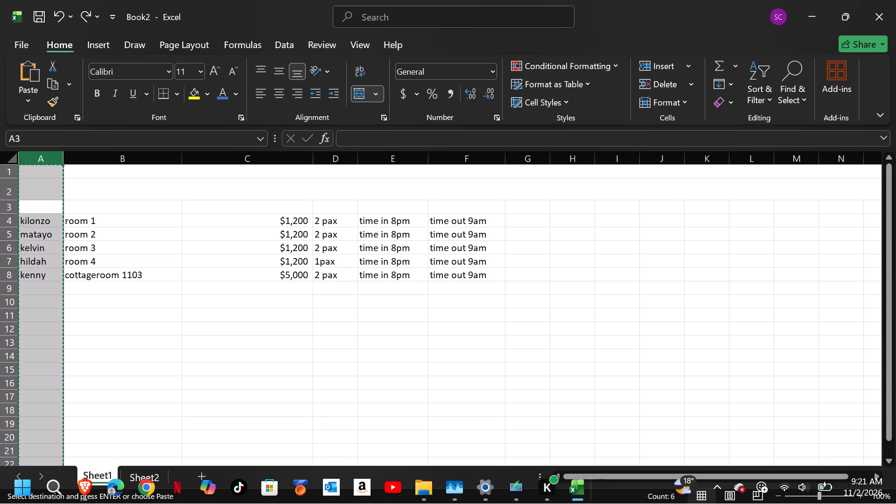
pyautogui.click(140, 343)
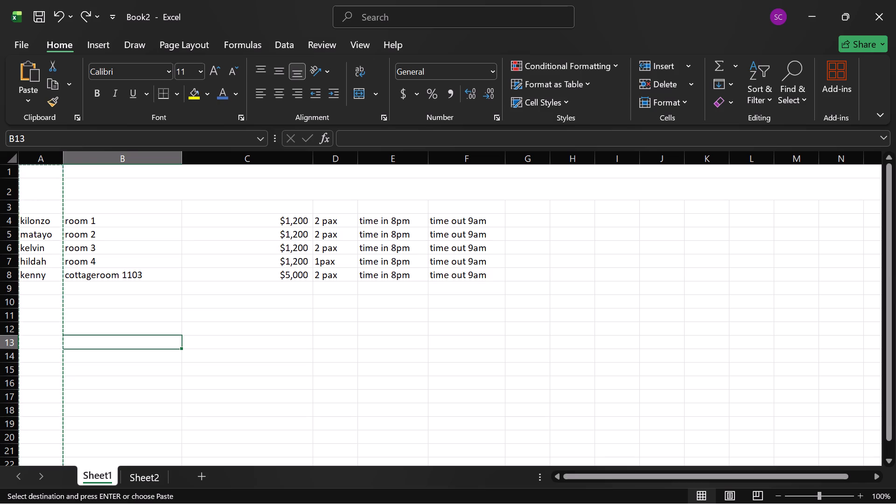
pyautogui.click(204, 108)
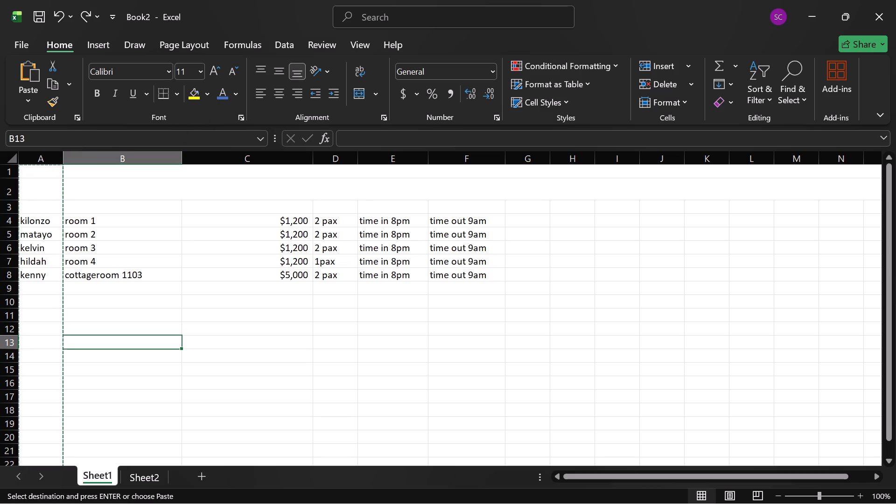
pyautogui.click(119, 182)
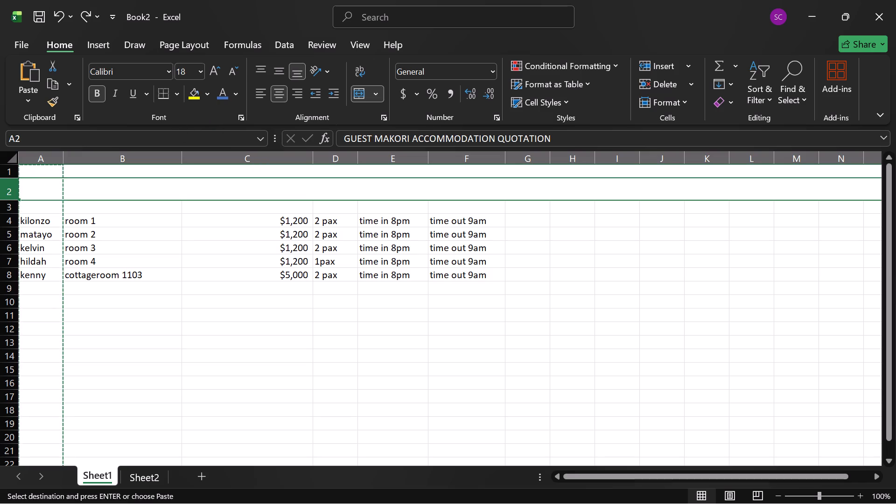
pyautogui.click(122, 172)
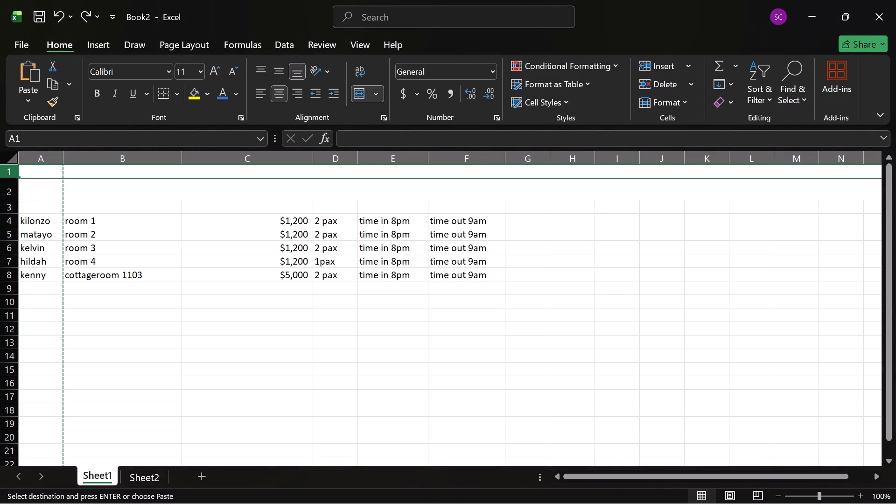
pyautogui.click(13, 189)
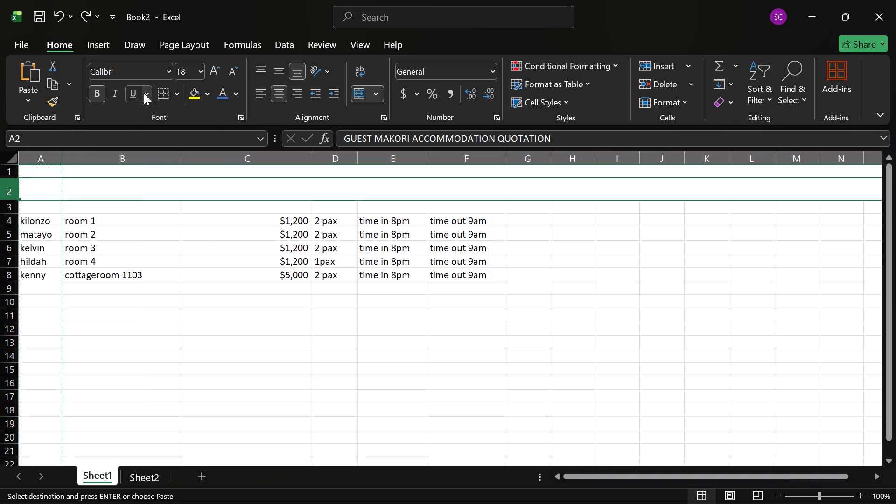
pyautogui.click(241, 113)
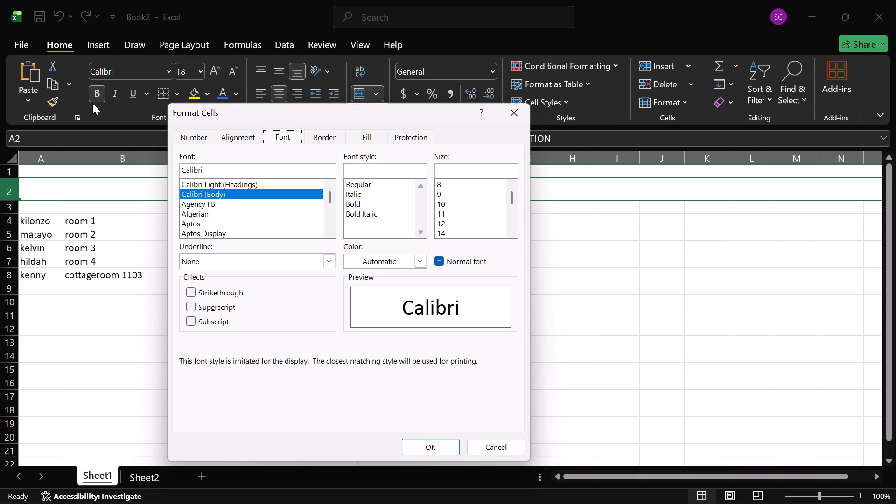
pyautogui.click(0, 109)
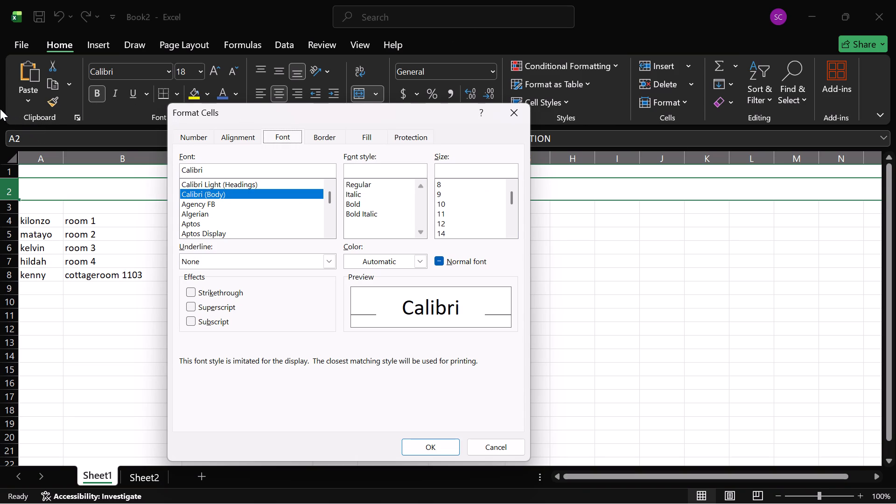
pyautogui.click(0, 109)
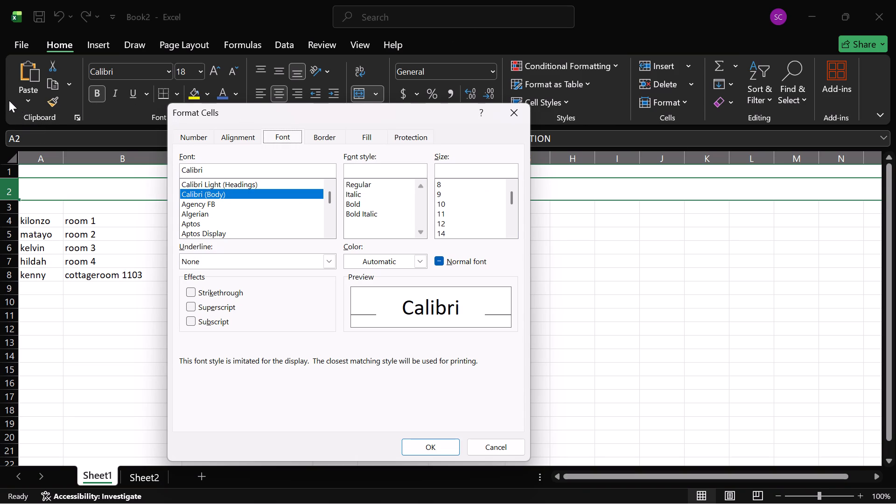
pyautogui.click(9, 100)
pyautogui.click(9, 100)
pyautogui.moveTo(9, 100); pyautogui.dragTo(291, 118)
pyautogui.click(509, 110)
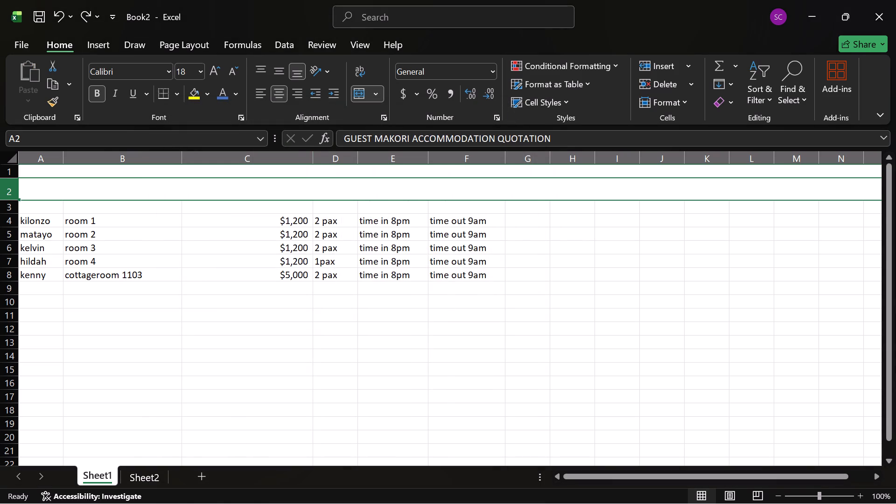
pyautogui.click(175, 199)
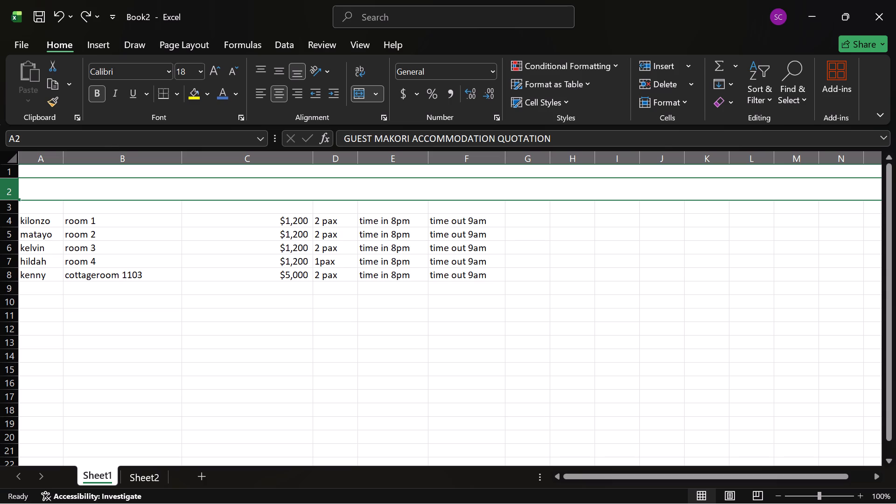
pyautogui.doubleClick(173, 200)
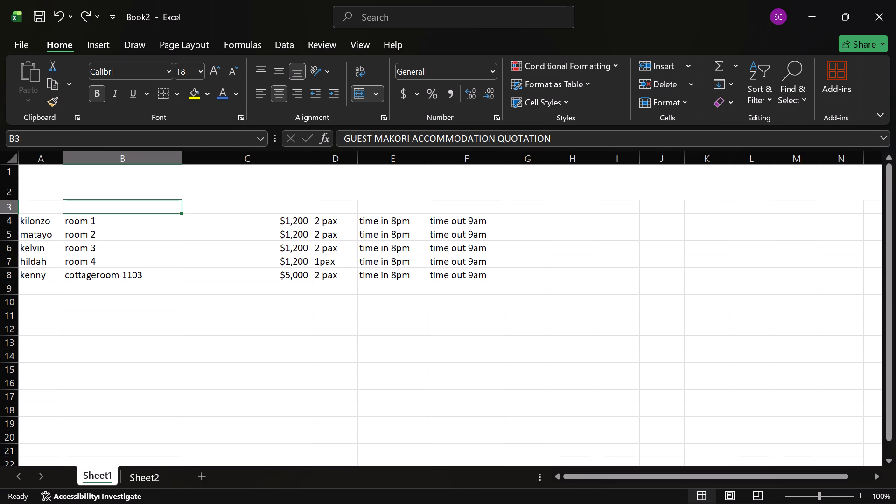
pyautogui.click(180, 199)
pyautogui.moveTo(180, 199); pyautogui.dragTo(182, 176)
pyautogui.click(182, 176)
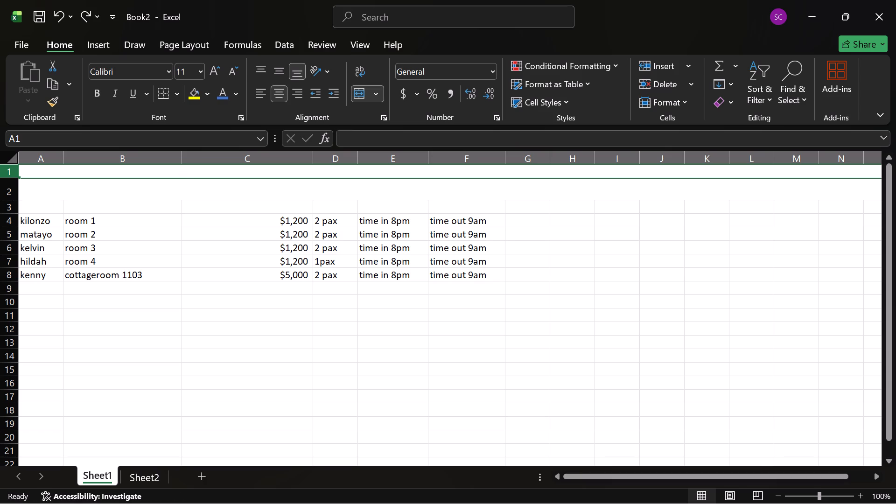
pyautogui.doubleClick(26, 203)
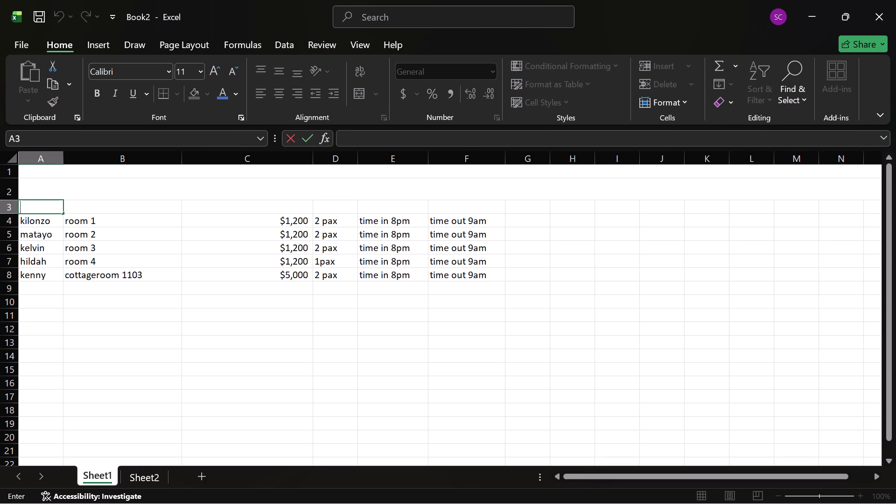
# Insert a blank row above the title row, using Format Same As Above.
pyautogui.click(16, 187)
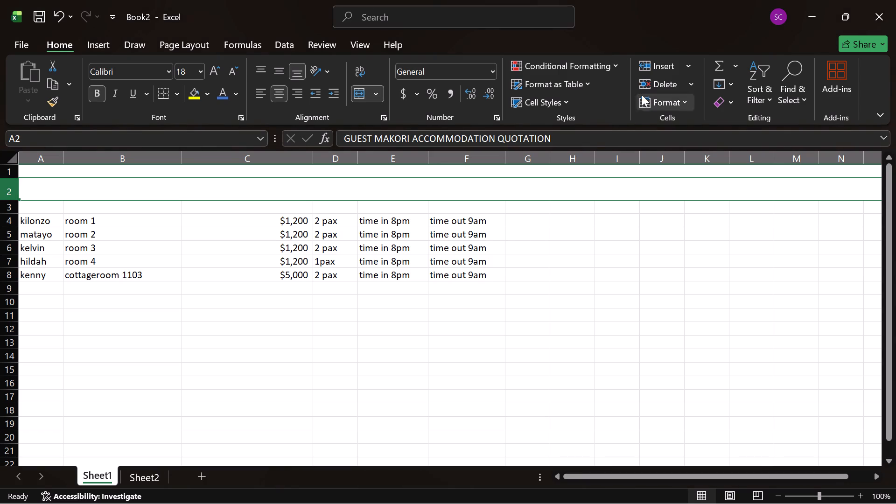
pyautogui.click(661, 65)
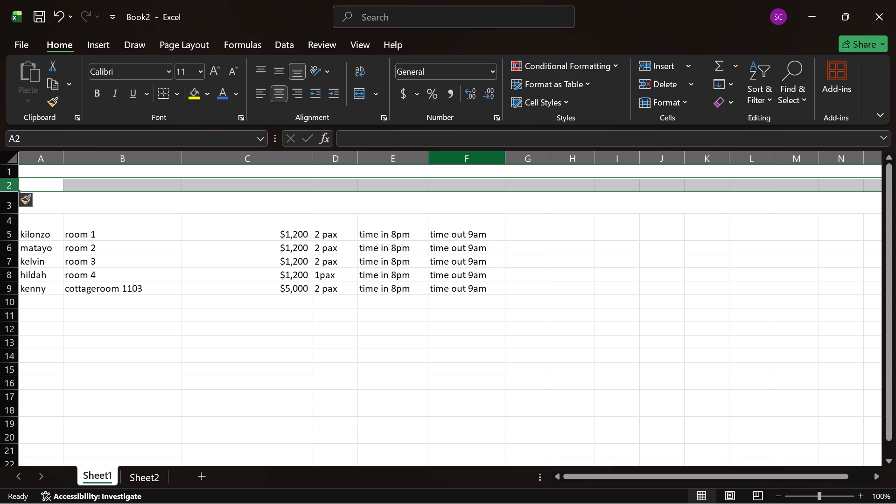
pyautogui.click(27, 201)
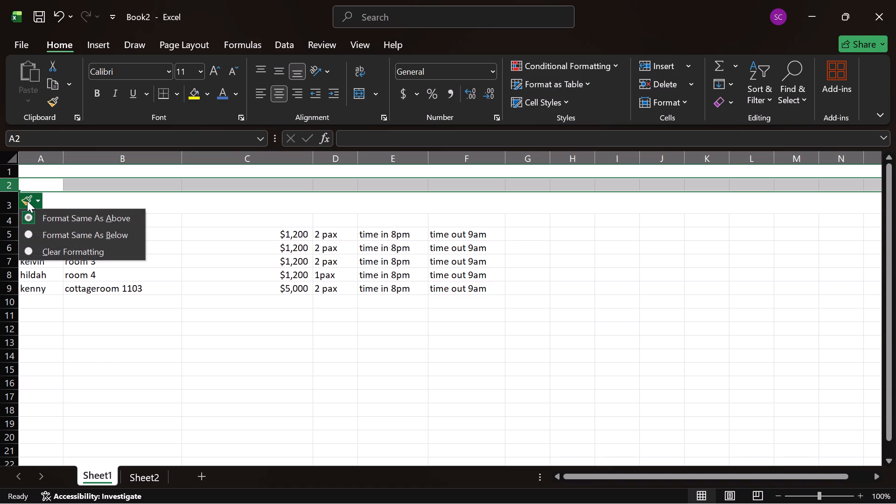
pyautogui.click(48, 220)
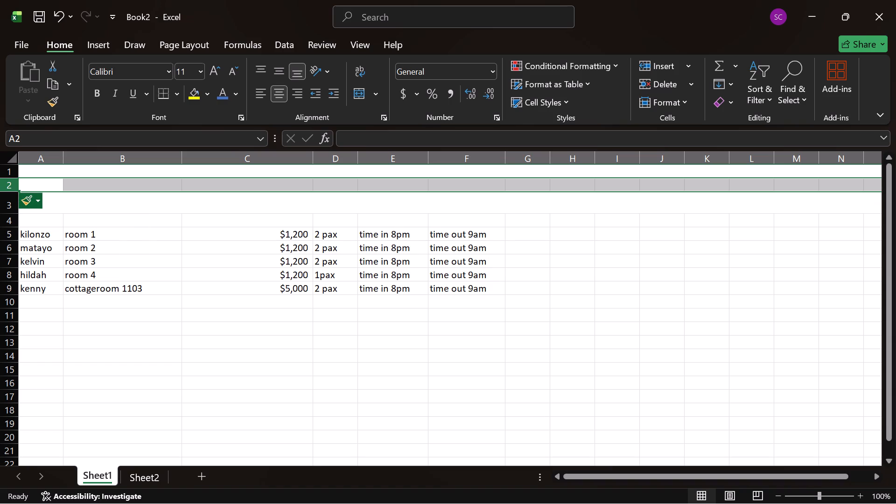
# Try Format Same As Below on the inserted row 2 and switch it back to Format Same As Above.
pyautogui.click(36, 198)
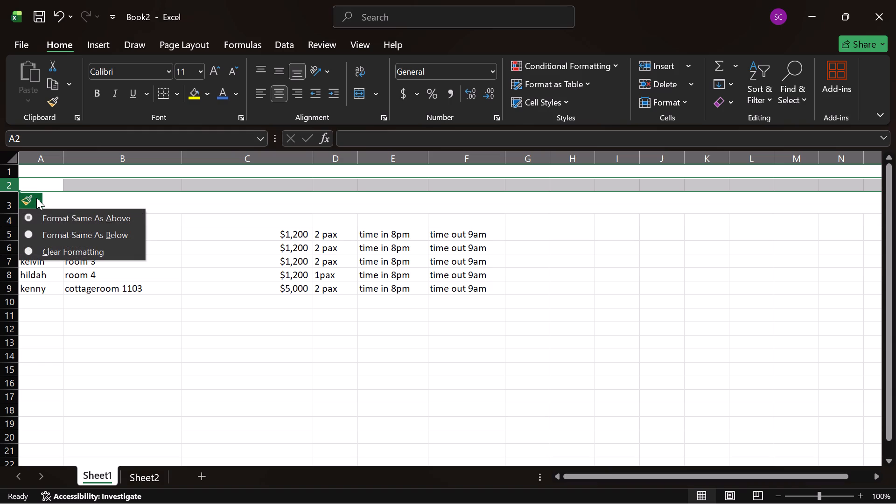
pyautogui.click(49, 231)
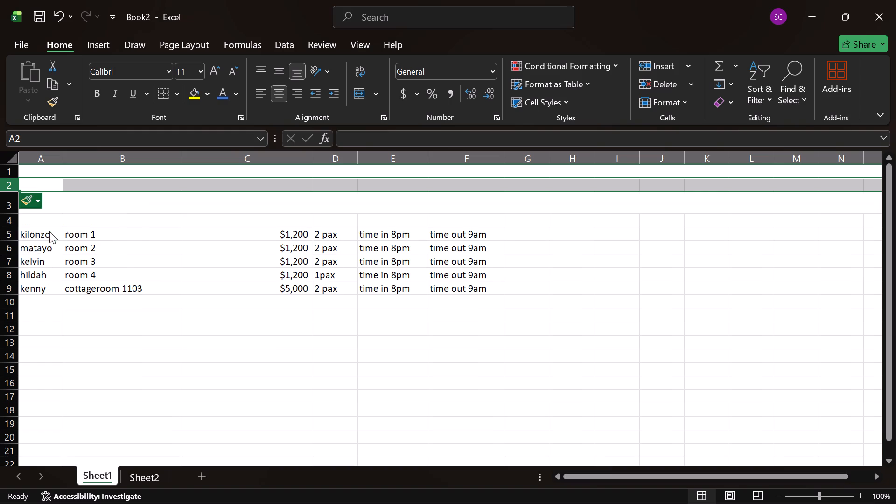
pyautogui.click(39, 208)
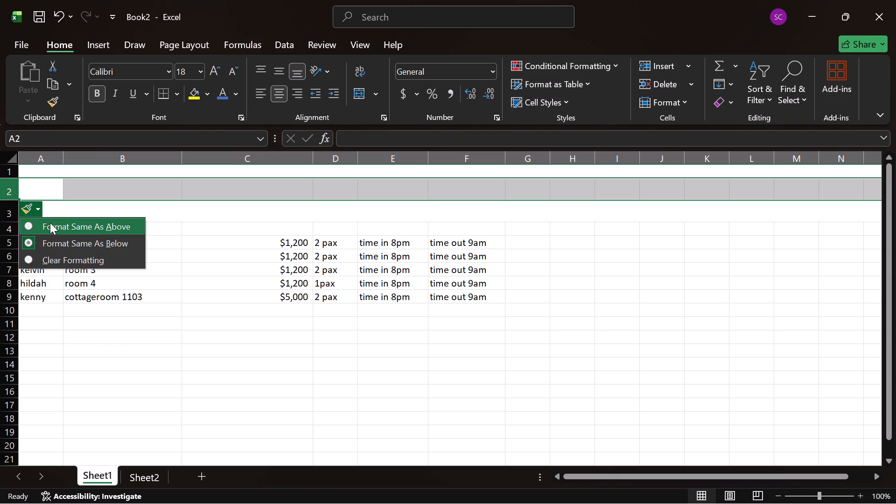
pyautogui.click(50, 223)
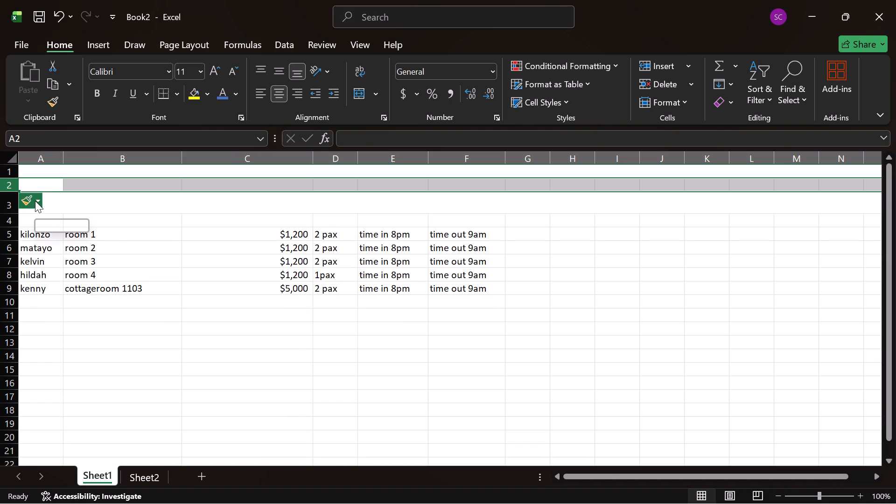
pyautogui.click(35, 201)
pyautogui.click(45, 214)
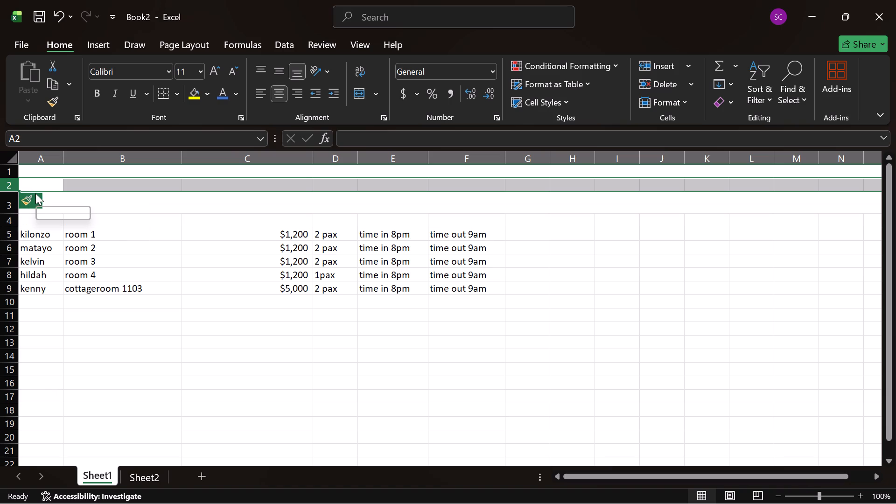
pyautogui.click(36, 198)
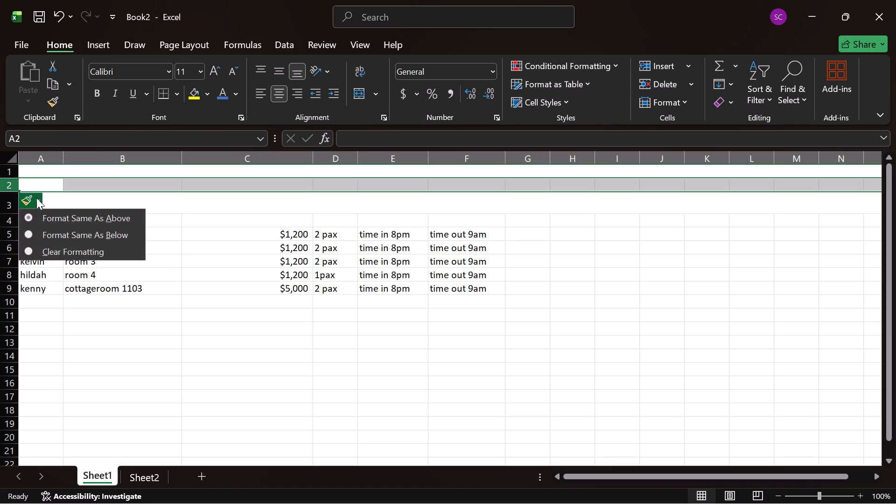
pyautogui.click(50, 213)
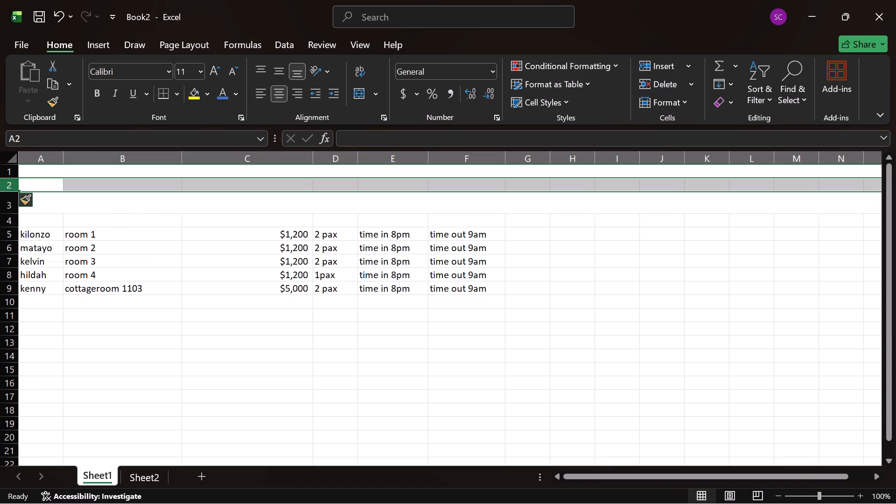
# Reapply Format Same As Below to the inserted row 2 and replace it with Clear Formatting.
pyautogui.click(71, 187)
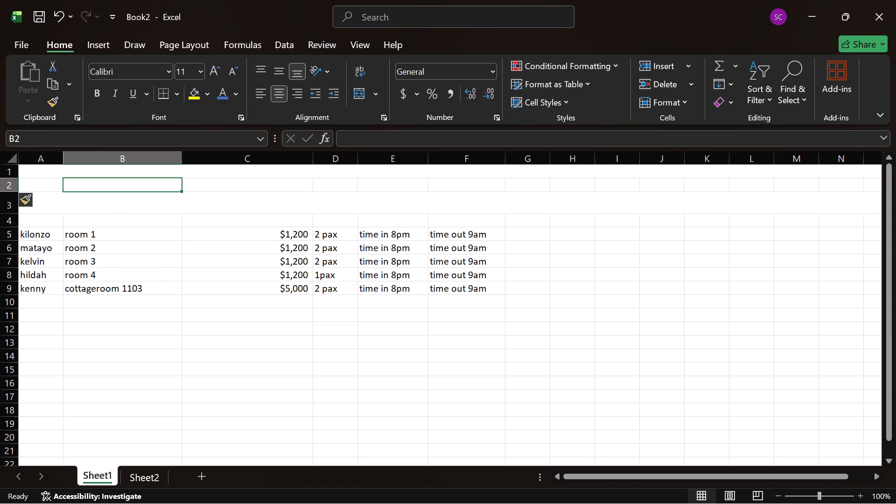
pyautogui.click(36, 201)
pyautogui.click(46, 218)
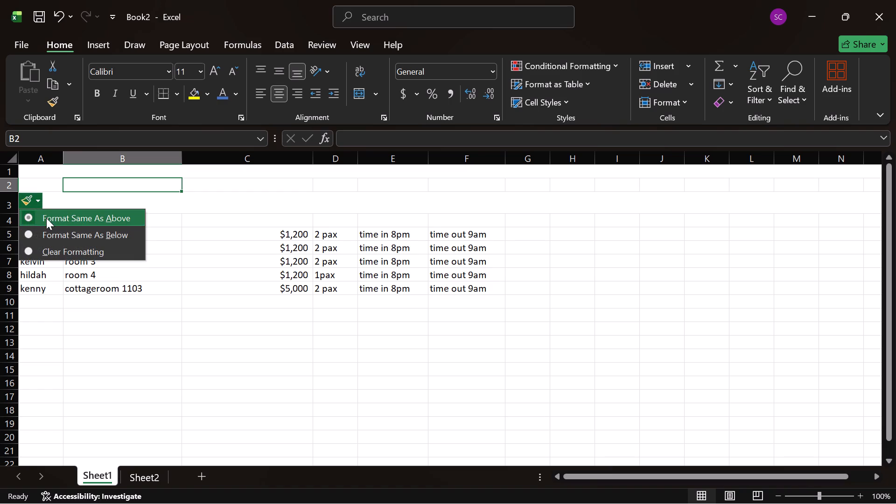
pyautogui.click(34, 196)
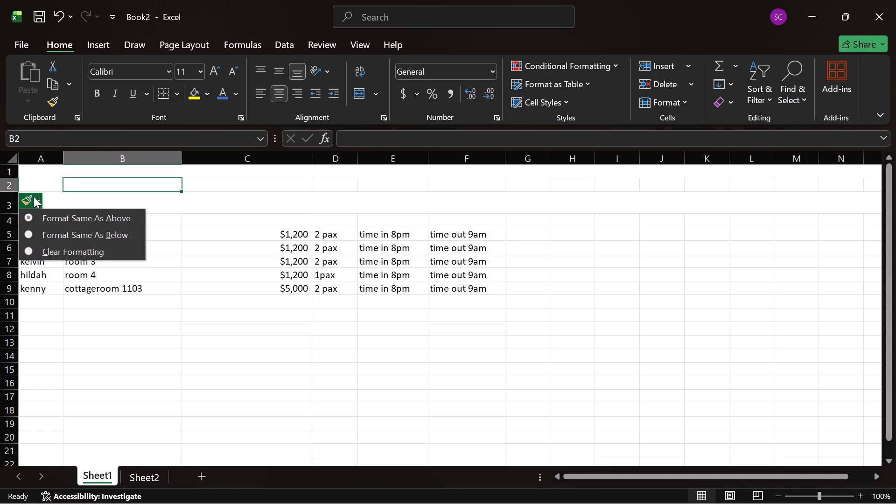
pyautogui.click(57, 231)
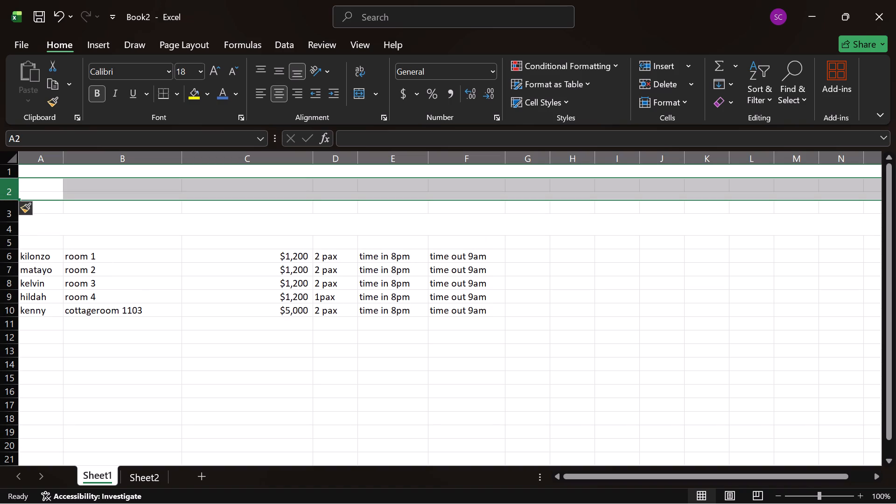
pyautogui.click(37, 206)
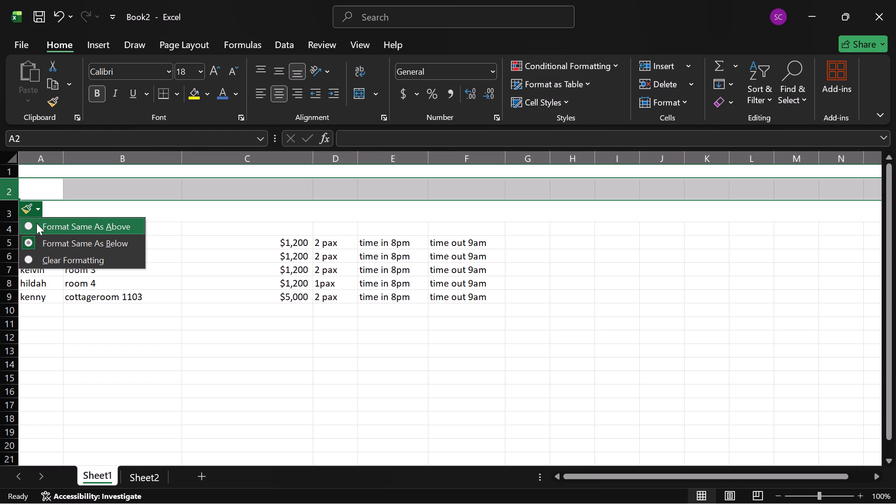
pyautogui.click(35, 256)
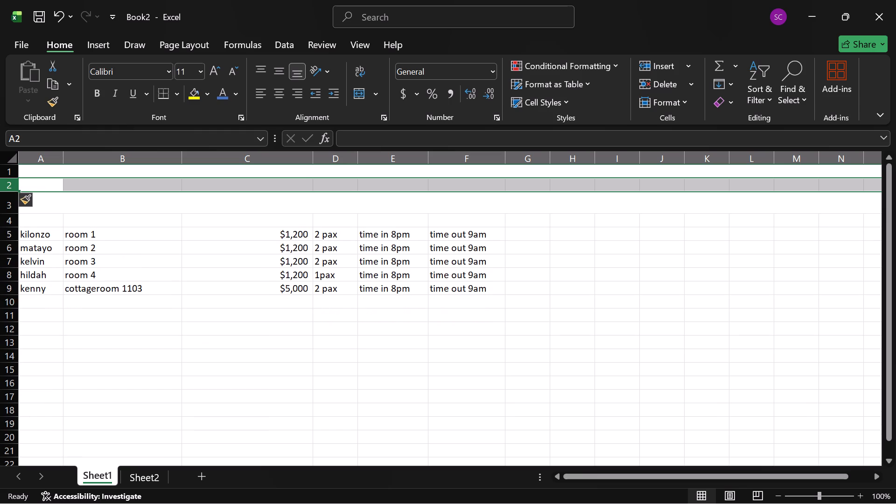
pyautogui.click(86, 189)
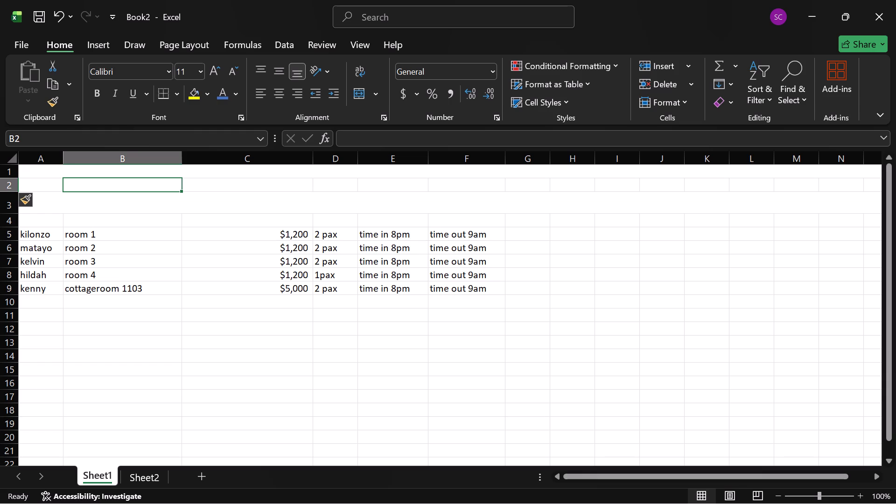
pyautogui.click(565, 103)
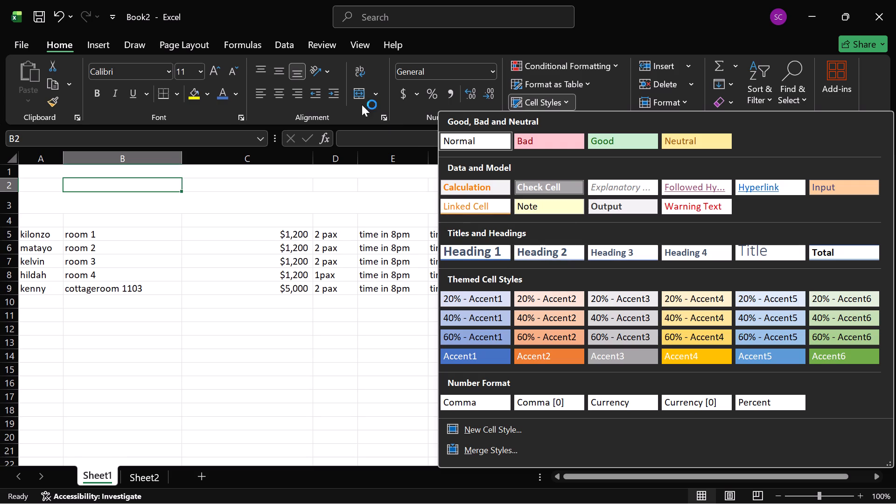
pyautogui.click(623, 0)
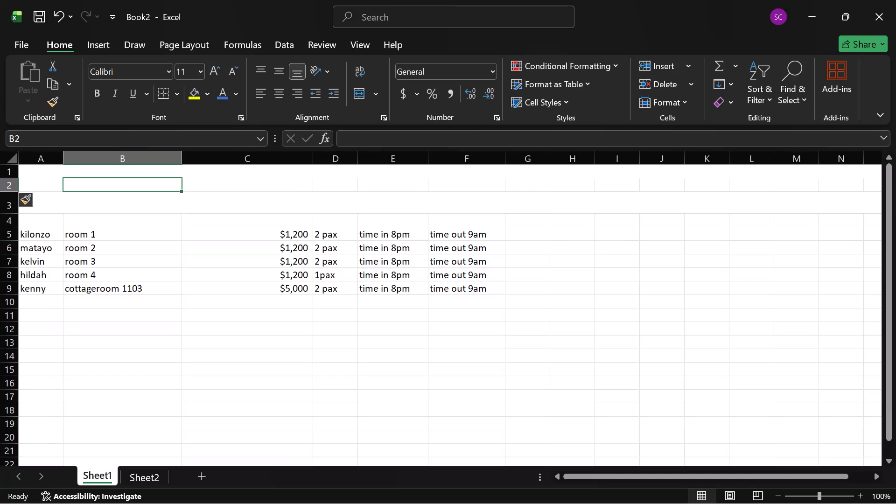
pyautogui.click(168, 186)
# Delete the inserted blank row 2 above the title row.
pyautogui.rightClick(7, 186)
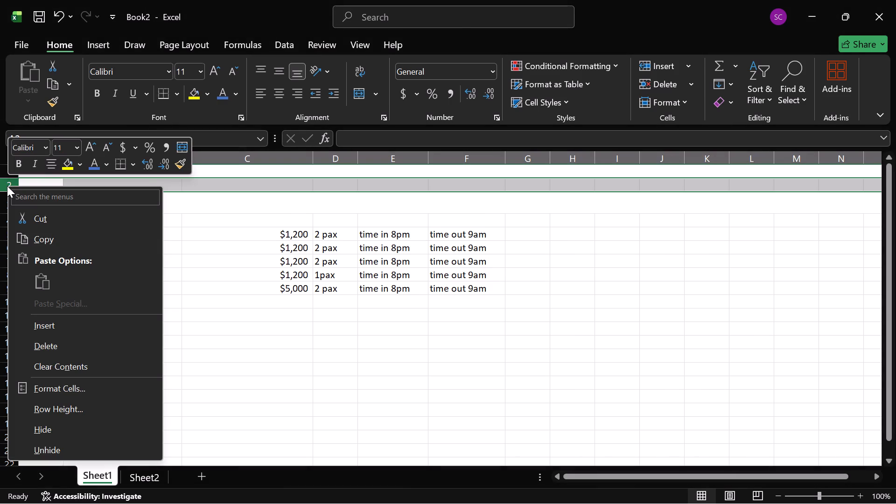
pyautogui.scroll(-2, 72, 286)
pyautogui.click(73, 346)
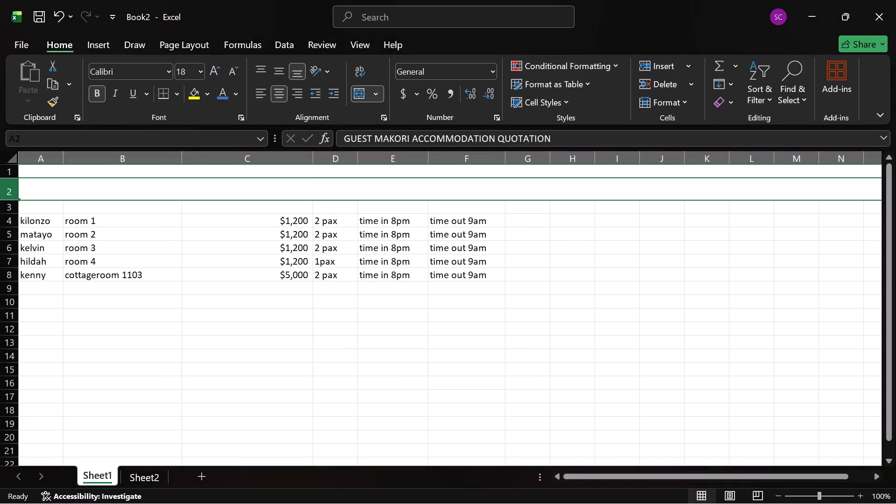
# Delete the empty merged row 1 above the GUEST MAKORI ACCOMMODATION QUOTATION title row.
pyautogui.rightClick(23, 175)
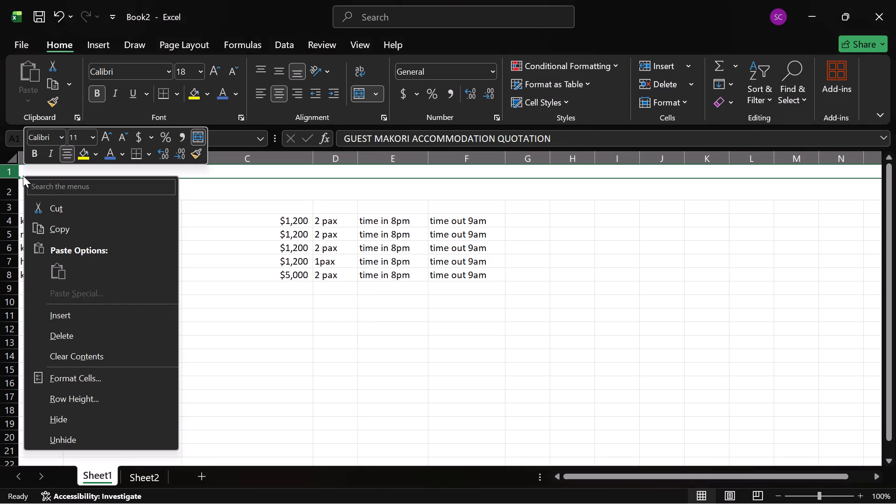
pyautogui.click(79, 333)
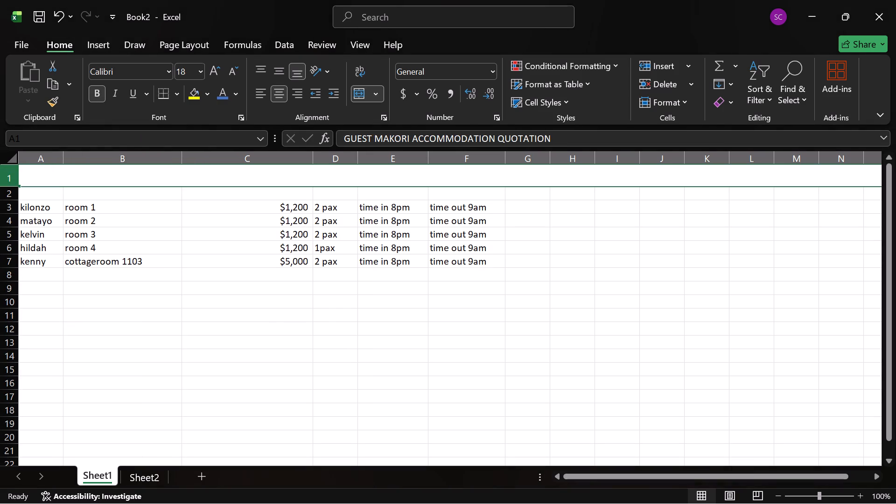
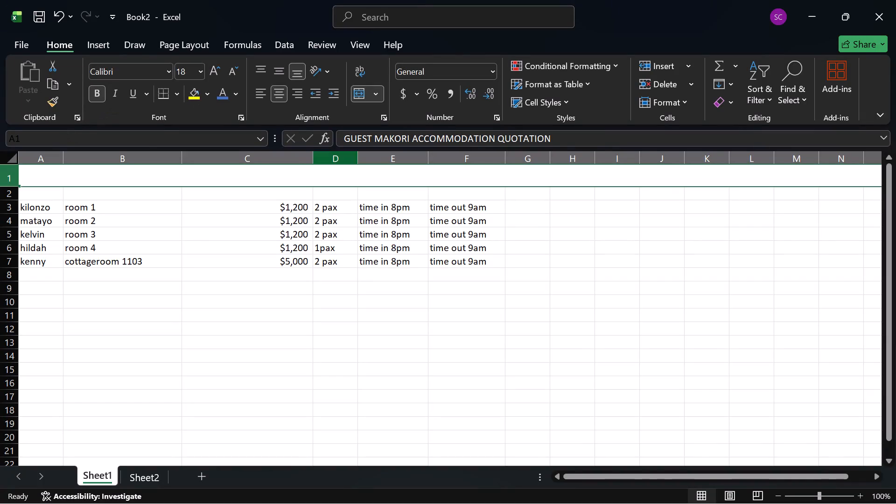
pyautogui.click(373, 138)
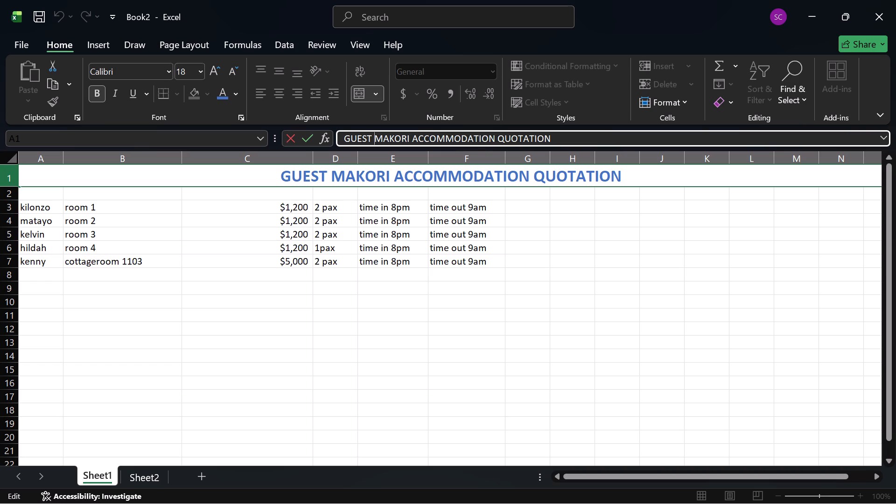
pyautogui.click(204, 187)
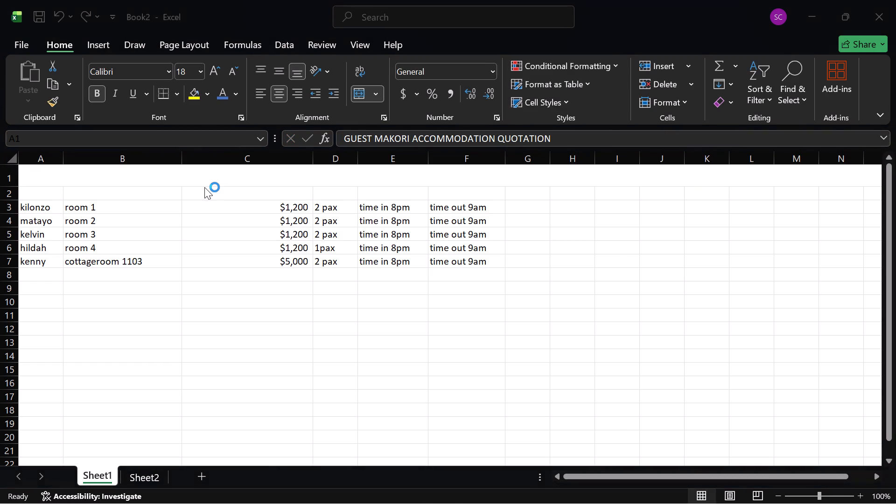